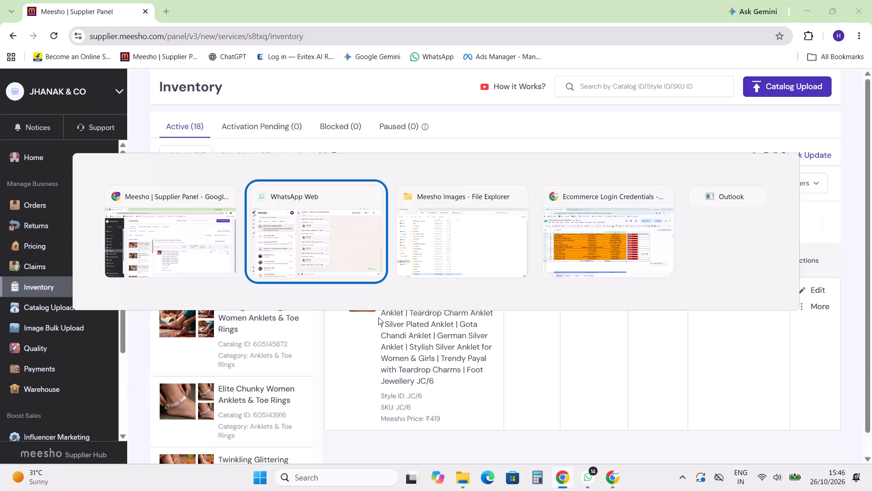
# Switch to File Explorer and paste the copied product ZIP archives into New folder inside Meesho Images.
pyautogui.hotkey('alt', 'Tab')
pyautogui.press('Return')
pyautogui.press('Return')
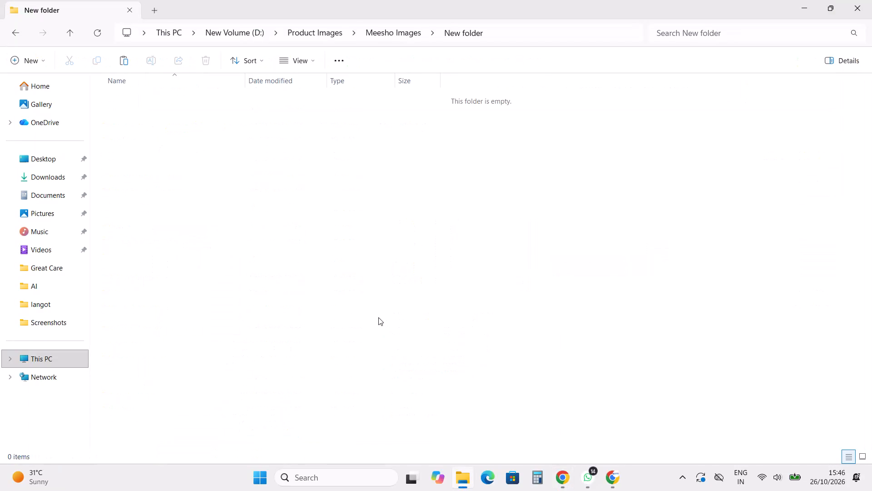
pyautogui.hotkey('ctrl', 'v')
# Rename New folder in Meesho Images as JHANAK & CO, copying the supplier name from the Meesho Supplier Panel.
pyautogui.press('BackSpace')
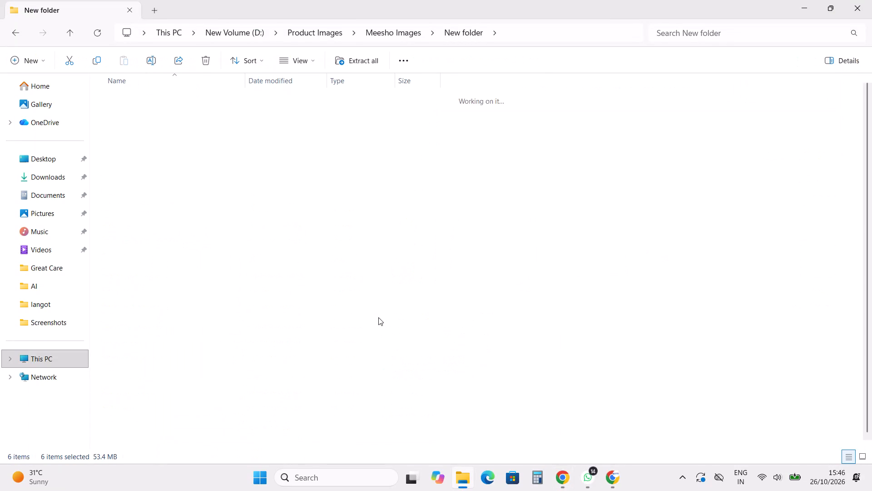
pyautogui.press('F2')
pyautogui.hotkey('alt', 'Tab')
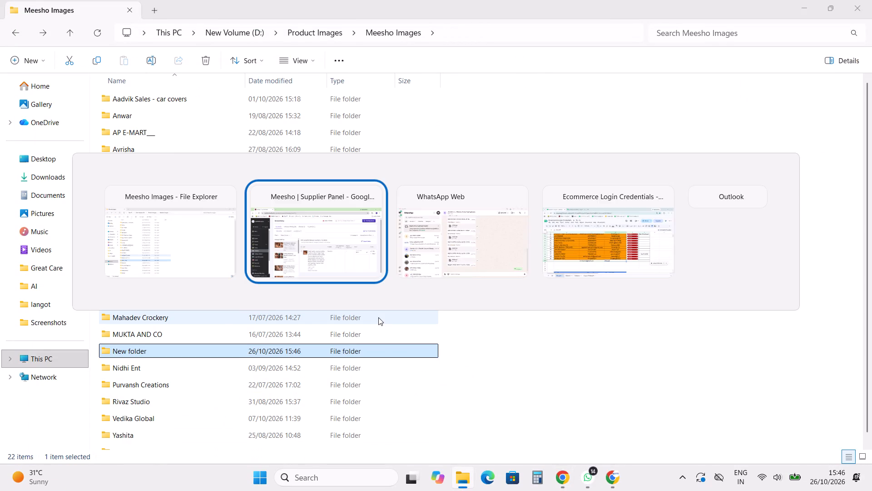
pyautogui.tripleClick(44, 87)
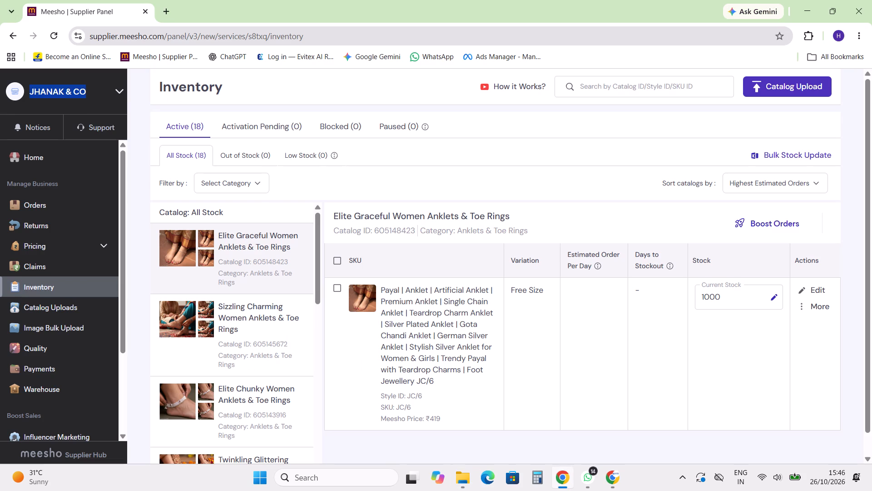
pyautogui.hotkey('ctrl', 'c')
pyautogui.hotkey('alt', 'Tab')
pyautogui.press('F2')
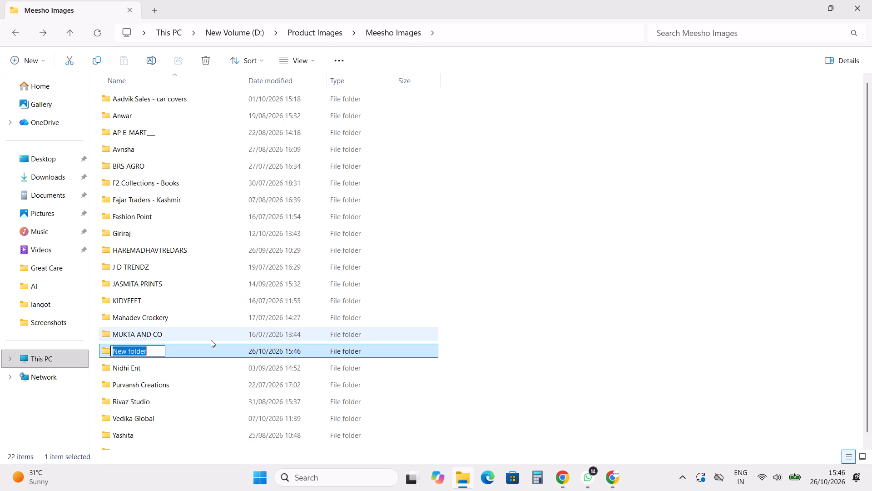
pyautogui.hotkey('ctrl', 'v')
pyautogui.press('Return')
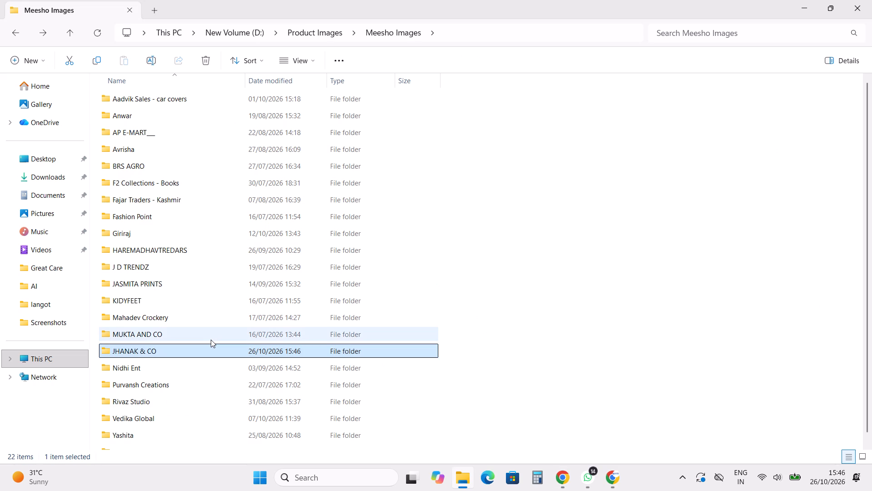
# Open the JHANAK & CO folder and look through the pasted ZIP archives.
pyautogui.press('Return')
pyautogui.press('Down')
pyautogui.press('Down')
pyautogui.press('Down')
pyautogui.press('Down')
pyautogui.press('Down')
pyautogui.press('Down')
pyautogui.press('Down')
pyautogui.press('Down')
pyautogui.press('Down')
pyautogui.press('Down')
pyautogui.press('Down')
pyautogui.press('Down')
pyautogui.press('Down')
pyautogui.press('Down')
pyautogui.press('Down')
pyautogui.press('Down')
pyautogui.press('Down')
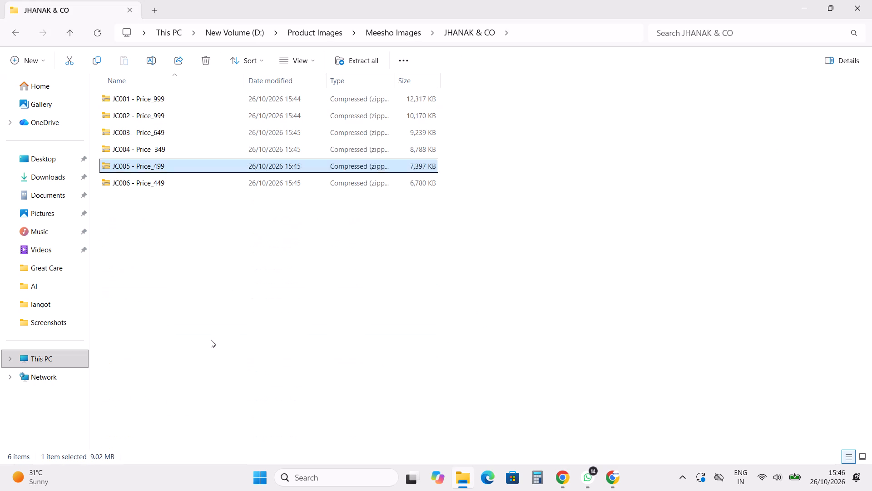
# Extract the JC001 - Price_999 archive into its own folder within JHANAK & CO and close the extracted files window.
pyautogui.click(159, 100)
pyautogui.rightClick(159, 100)
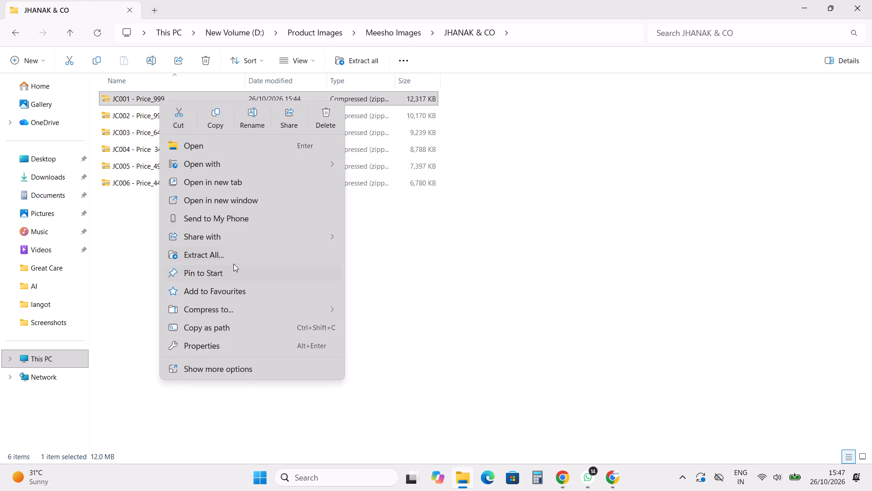
pyautogui.click(232, 261)
pyautogui.click(523, 351)
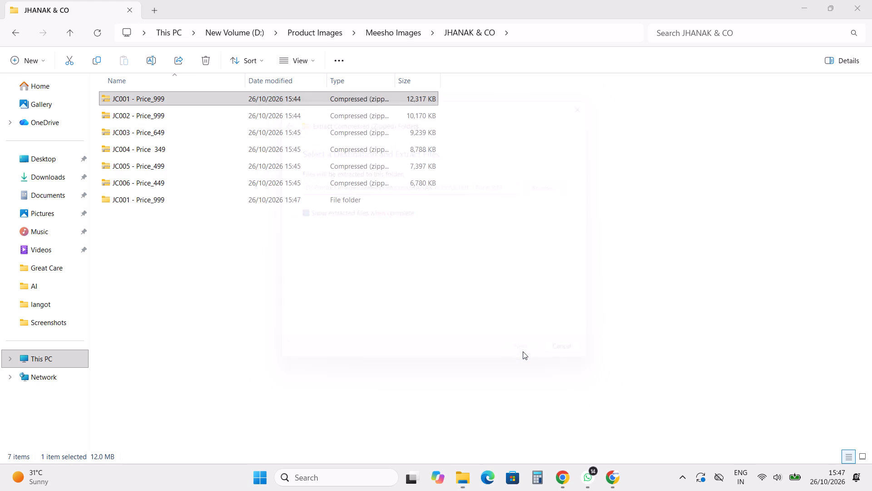
pyautogui.click(377, 329)
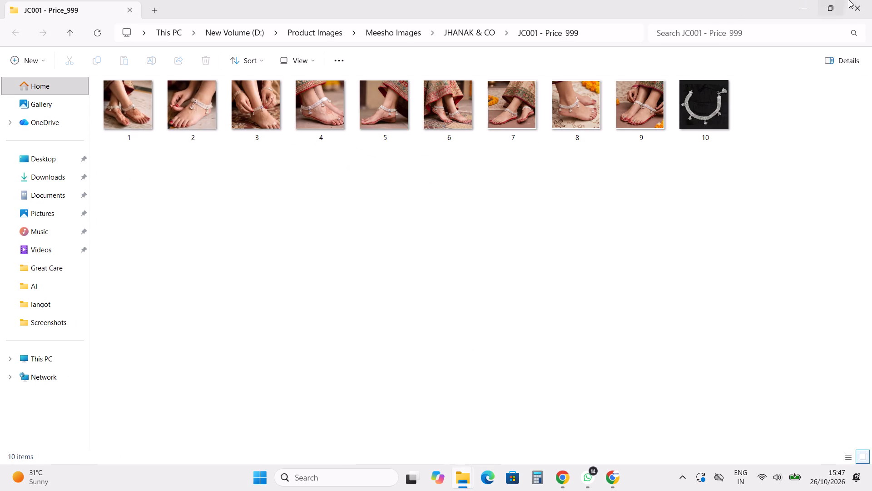
pyautogui.click(871, 0)
pyautogui.click(196, 280)
# Extract the JC002 - Price_999 archive into its own folder within JHANAK & CO and close the extracted files window.
pyautogui.click(175, 111)
pyautogui.rightClick(175, 111)
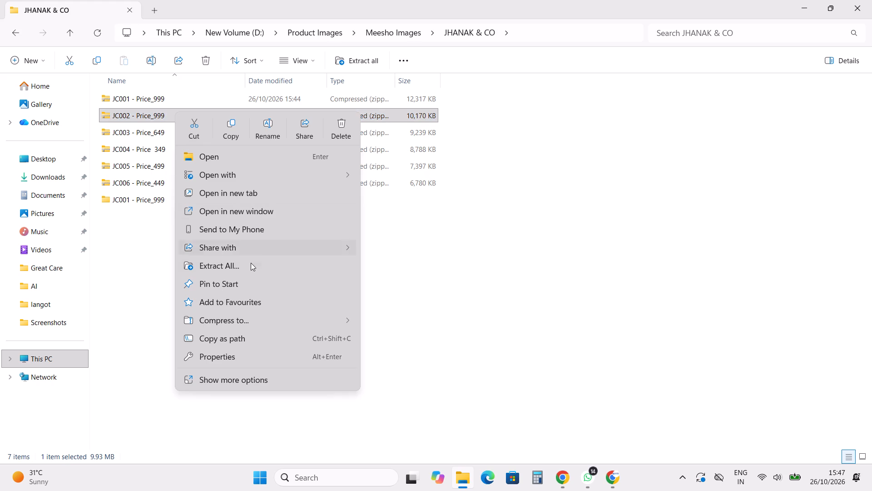
pyautogui.click(249, 270)
pyautogui.click(534, 350)
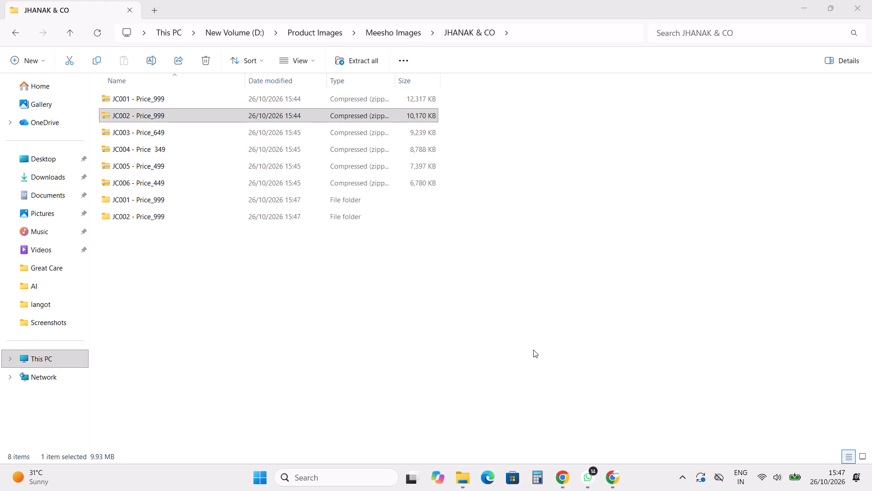
pyautogui.click(871, 0)
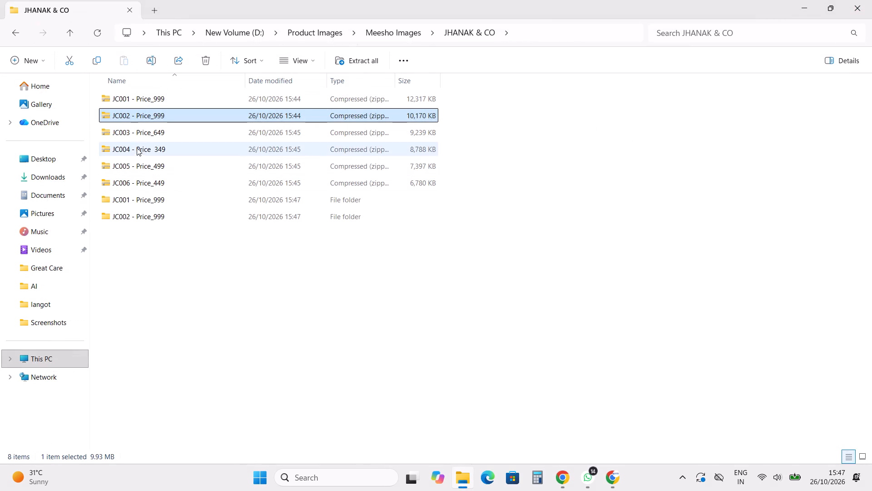
# Extract the JC003 - Price_649 archive into its own folder within JHANAK & CO and close the extracted files window.
pyautogui.click(139, 131)
pyautogui.rightClick(139, 131)
pyautogui.click(207, 255)
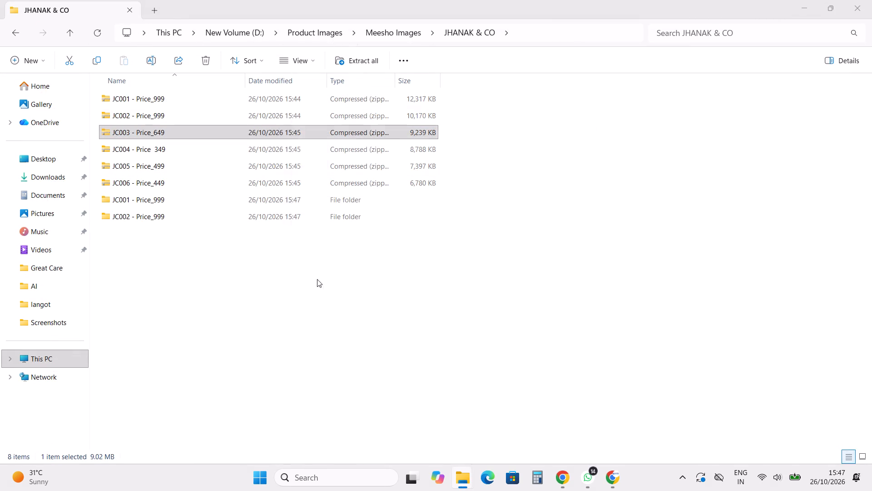
pyautogui.click(524, 352)
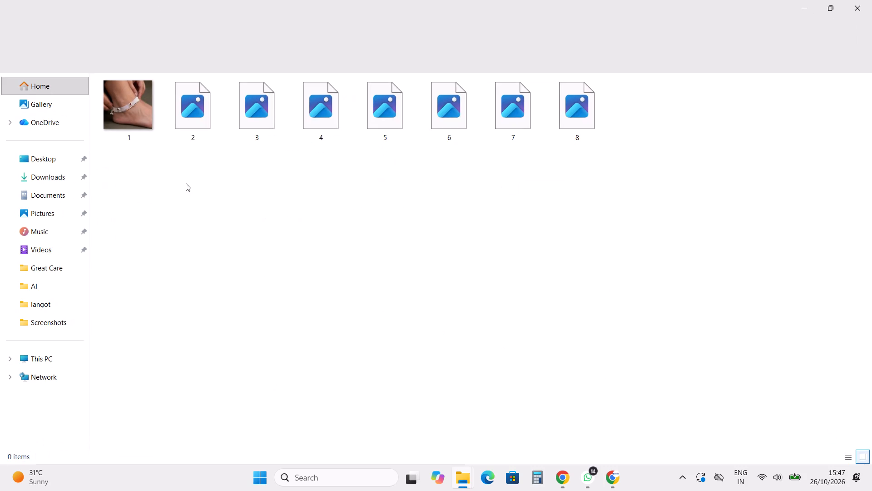
pyautogui.click(871, 7)
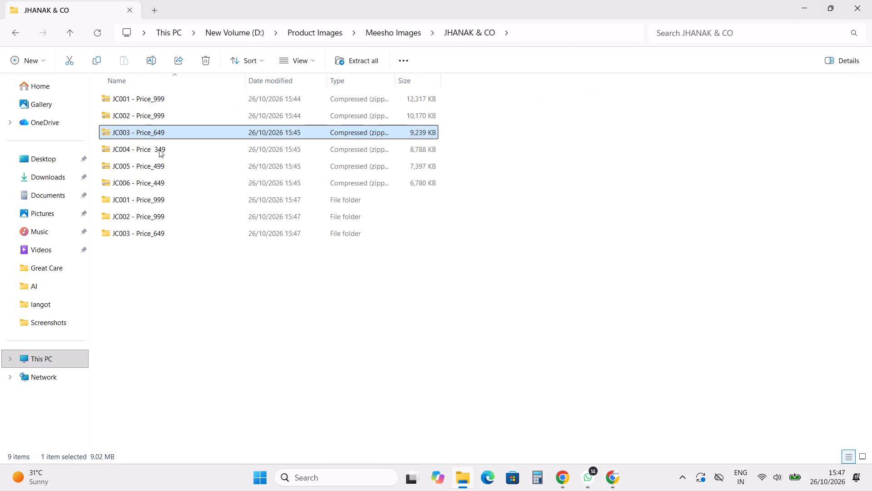
# Extract the JC004 - Price 349 archive into its own folder within JHANAK & CO and close the extracted files window.
pyautogui.click(159, 150)
pyautogui.rightClick(159, 150)
pyautogui.click(219, 257)
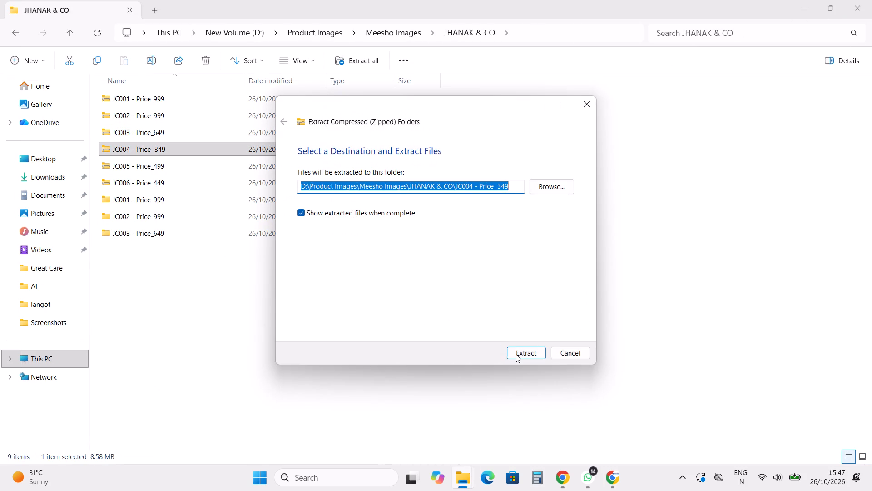
pyautogui.click(516, 354)
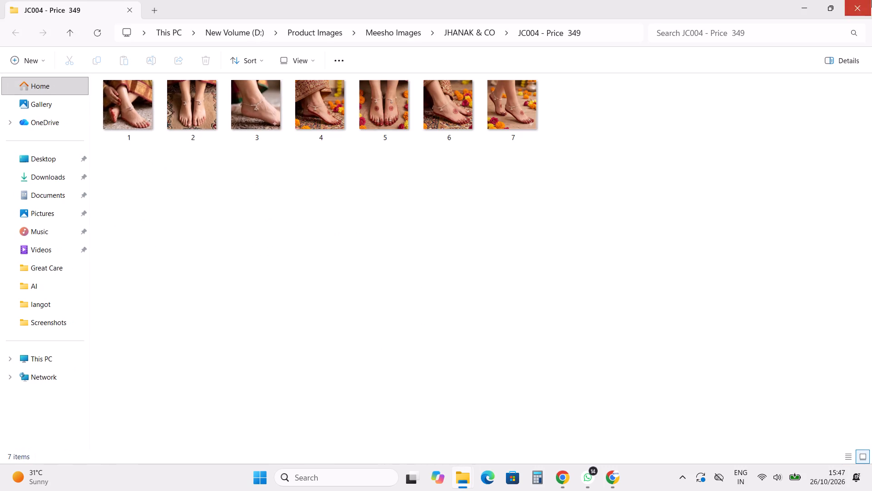
pyautogui.click(871, 0)
# Extract the JC005 - Price_499 archive into its own folder within JHANAK & CO and close the extracted files window.
pyautogui.click(140, 165)
pyautogui.rightClick(140, 165)
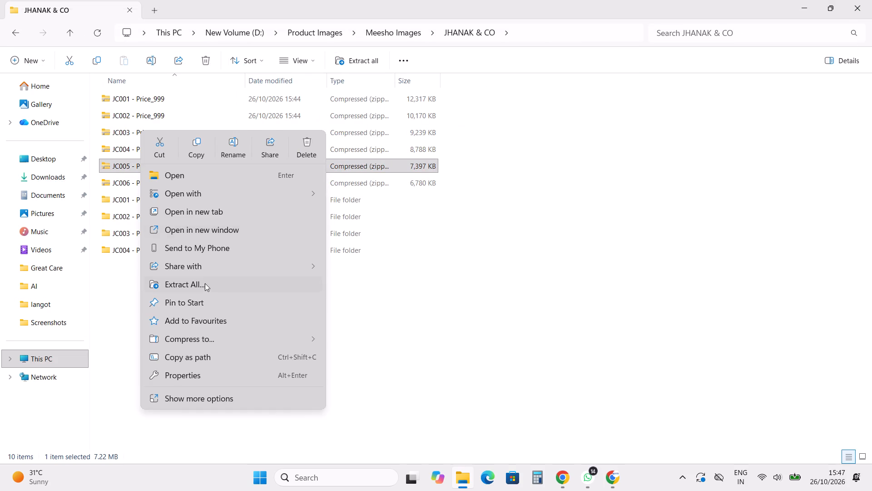
pyautogui.click(205, 283)
pyautogui.click(512, 349)
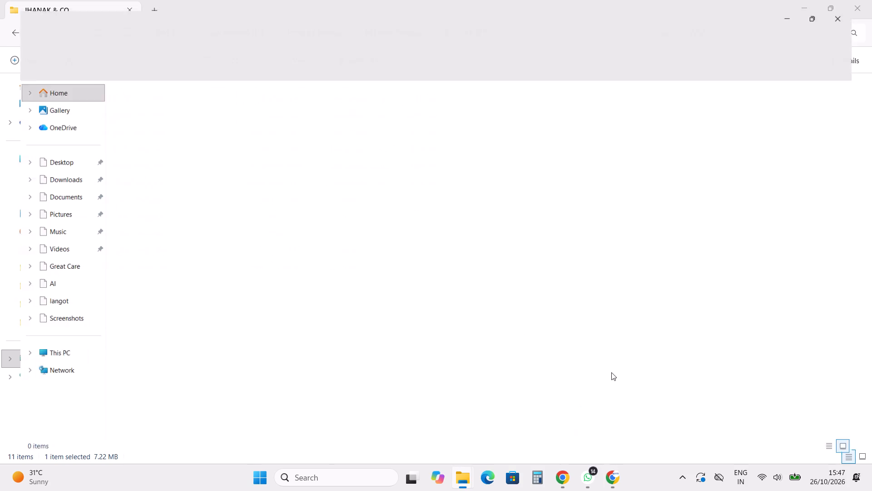
pyautogui.click(871, 0)
# Extract the JC006 - Price_449 archive into its own folder within JHANAK & CO and close the extracted files window.
pyautogui.click(176, 183)
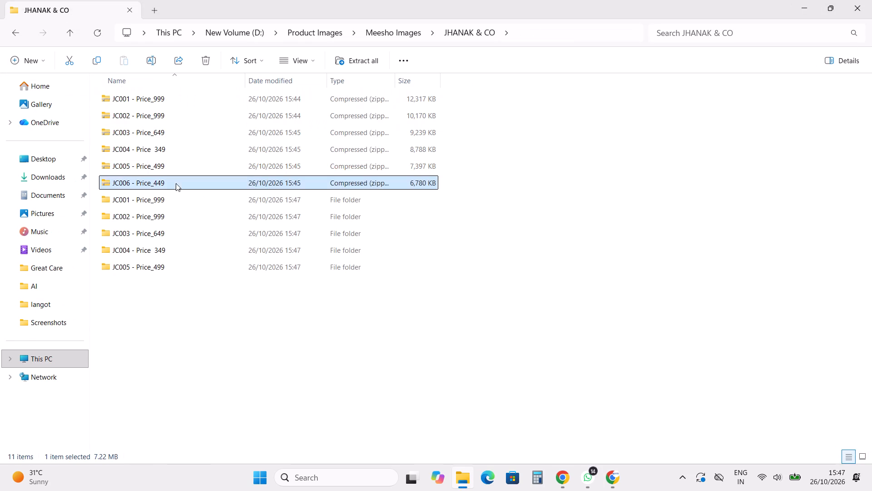
pyautogui.rightClick(176, 183)
pyautogui.click(237, 291)
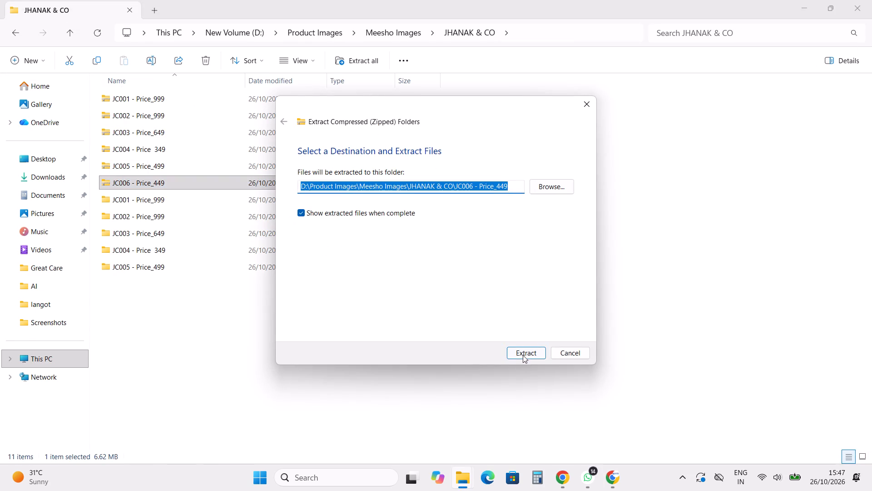
pyautogui.click(523, 354)
pyautogui.click(871, 0)
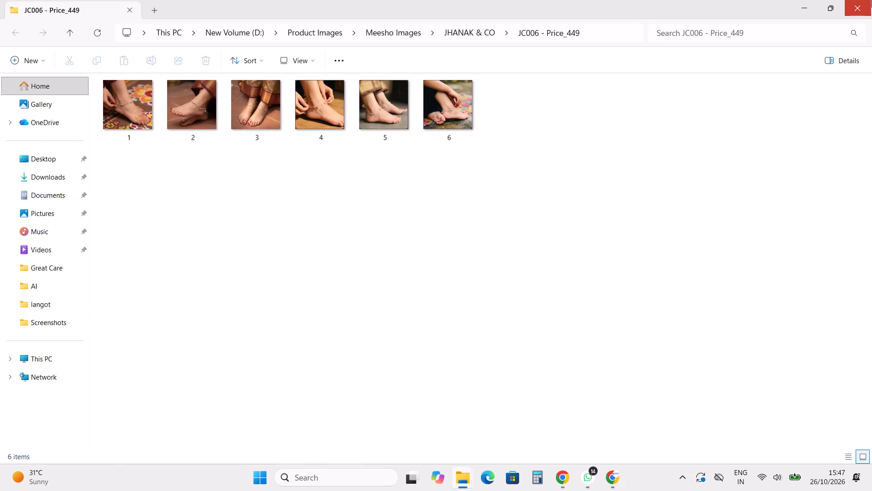
# Refresh the JHANAK & CO folder listing.
pyautogui.click(300, 376)
pyautogui.press('F5')
pyautogui.press('F5')
pyautogui.press('F5')
pyautogui.press('F5')
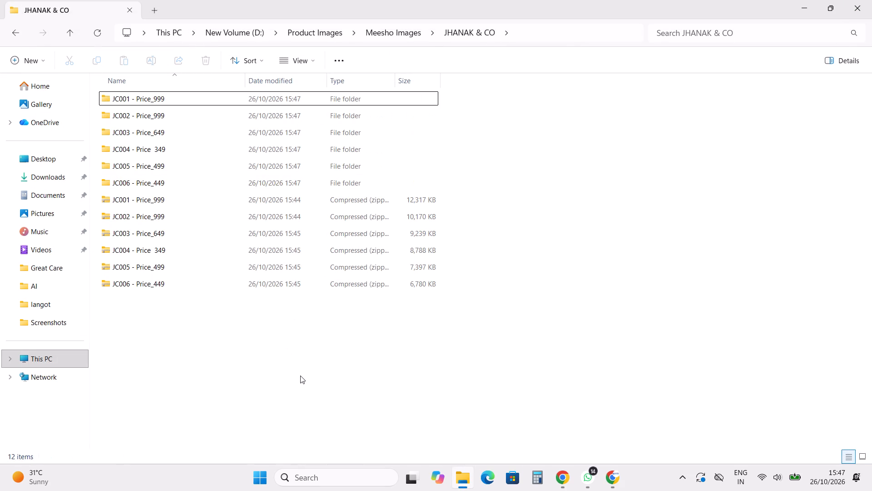
pyautogui.press('F5')
pyautogui.press('F5')
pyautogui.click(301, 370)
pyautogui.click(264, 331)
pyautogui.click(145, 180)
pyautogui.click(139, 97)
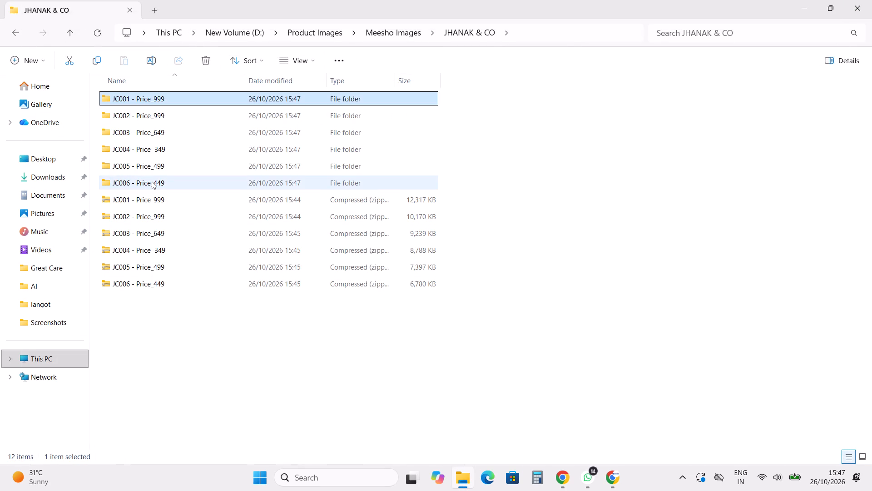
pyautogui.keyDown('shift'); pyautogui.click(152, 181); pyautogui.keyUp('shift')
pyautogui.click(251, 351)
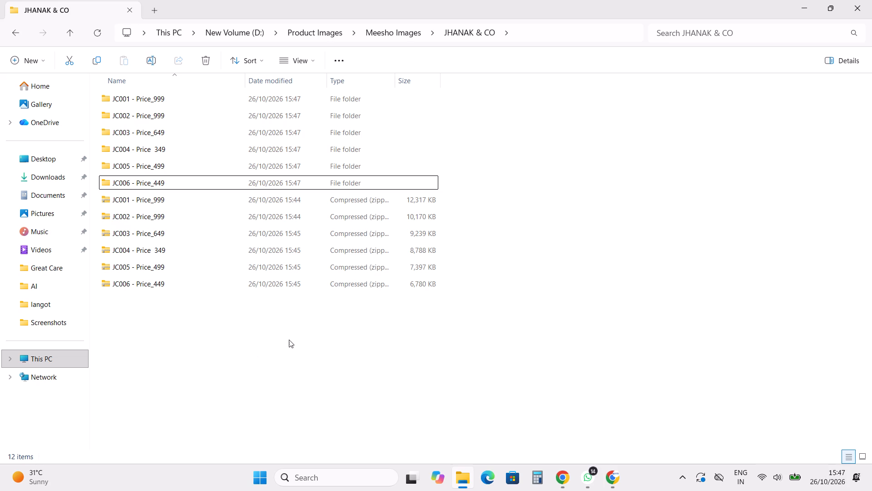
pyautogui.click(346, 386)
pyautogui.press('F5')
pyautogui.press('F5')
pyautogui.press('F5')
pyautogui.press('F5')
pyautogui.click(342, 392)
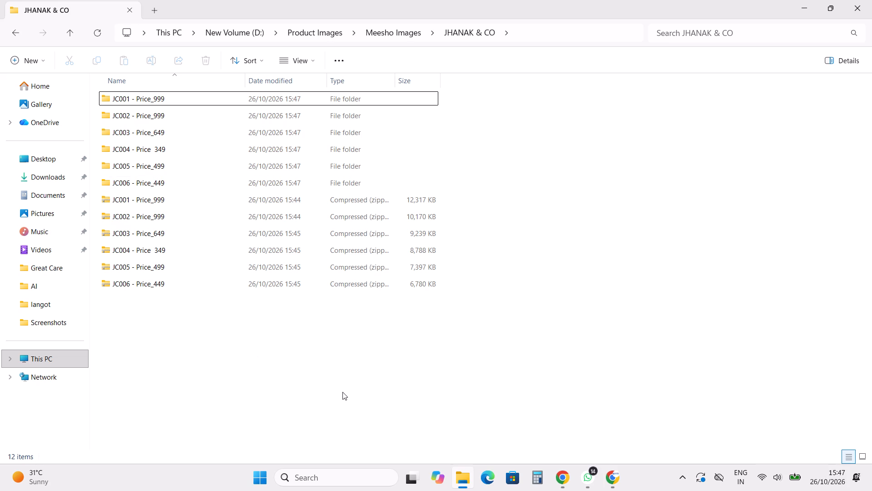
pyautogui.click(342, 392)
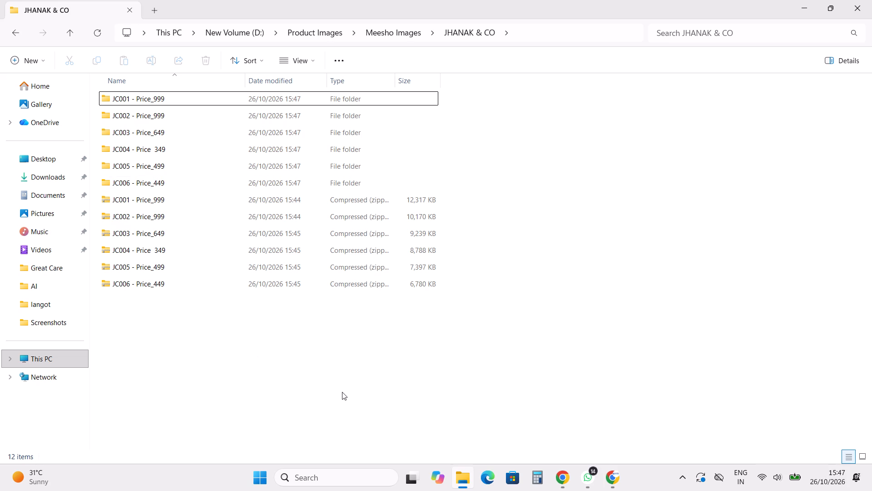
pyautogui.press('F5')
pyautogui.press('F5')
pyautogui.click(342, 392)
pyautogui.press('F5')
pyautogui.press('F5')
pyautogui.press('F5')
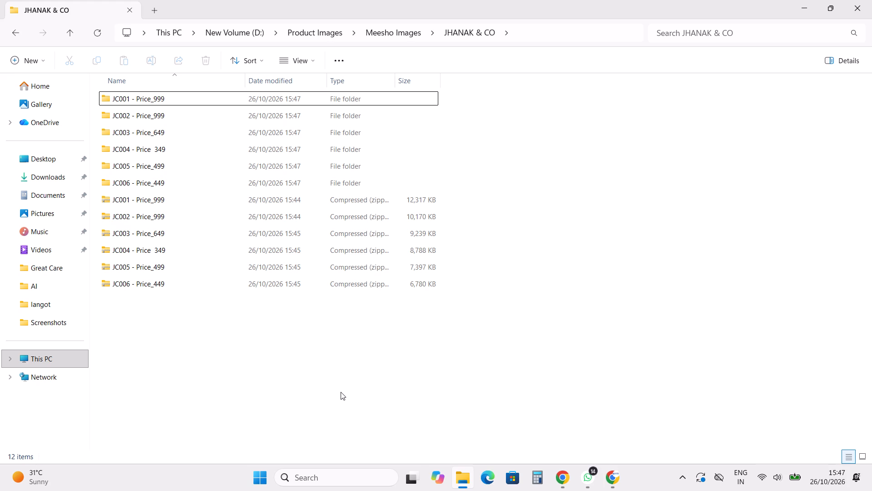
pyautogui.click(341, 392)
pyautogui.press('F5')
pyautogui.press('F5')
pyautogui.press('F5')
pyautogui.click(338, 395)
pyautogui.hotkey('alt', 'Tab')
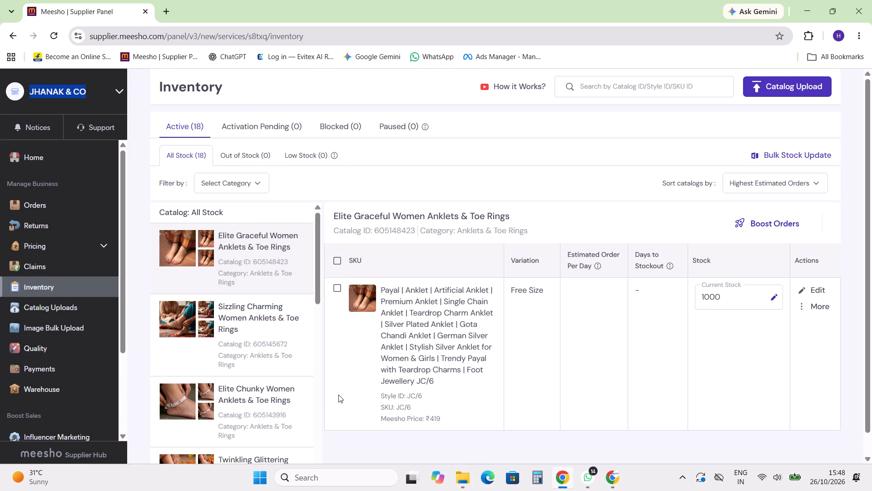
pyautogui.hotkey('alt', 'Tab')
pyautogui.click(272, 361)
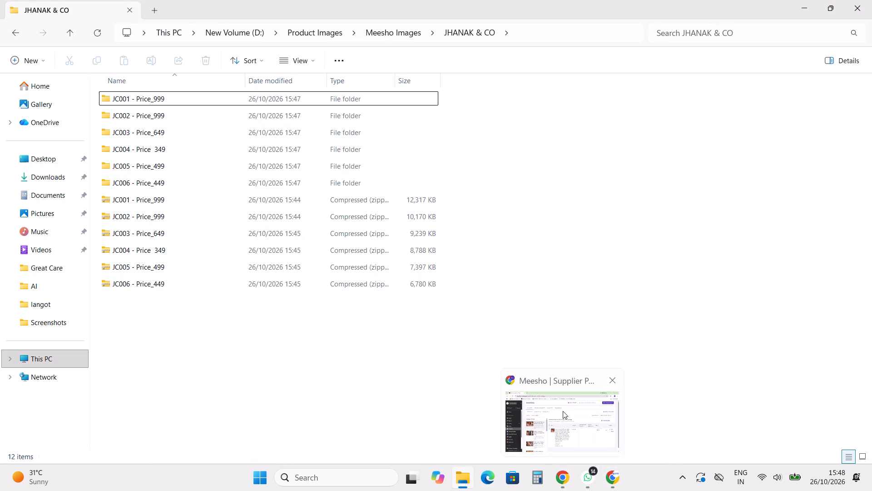
# Switch to the Meesho Supplier Panel in Chrome and open the Catalog Uploads page.
pyautogui.click(555, 481)
pyautogui.click(81, 301)
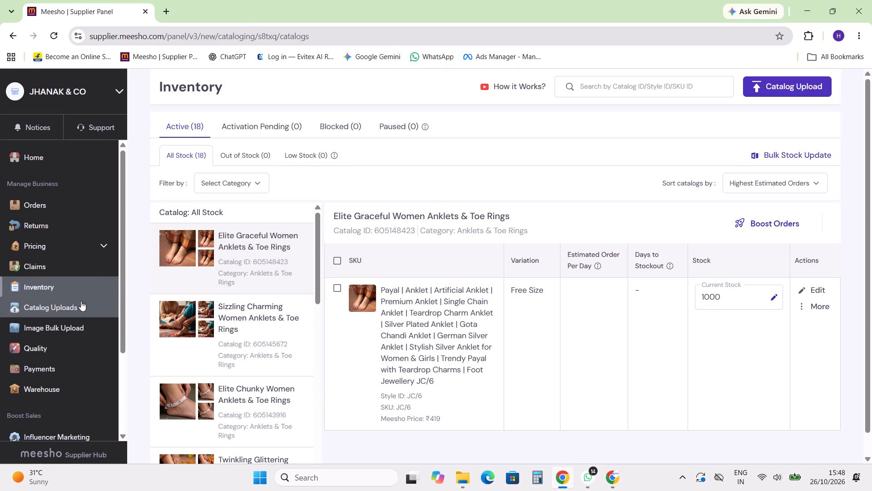
pyautogui.scroll(-1, 312, 291)
pyautogui.click(496, 168)
# Examine the product images in the extracted JC001 - Price_999 folder in File Explorer, and return to JHANAK & CO.
pyautogui.hotkey('alt', 'Tab')
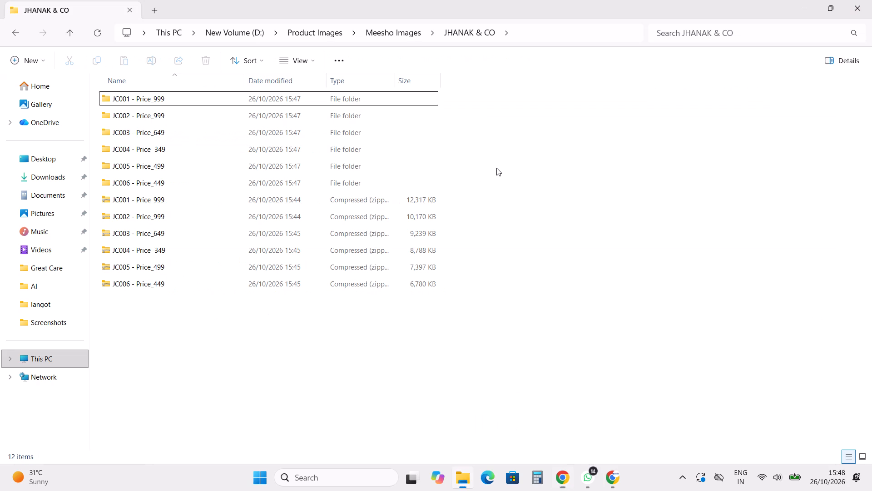
pyautogui.click(280, 351)
pyautogui.tripleClick(155, 105)
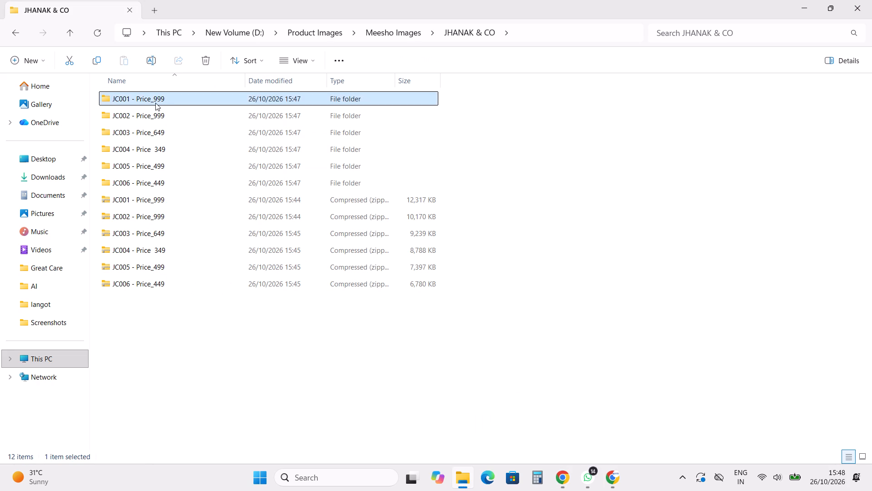
pyautogui.click(285, 317)
pyautogui.hotkey('alt', 'Tab')
pyautogui.hotkey('alt', 'Tab')
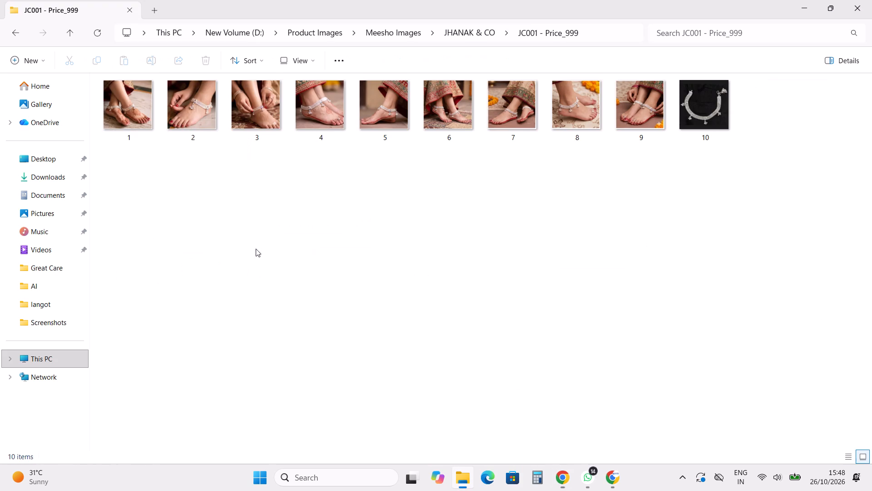
pyautogui.click(463, 33)
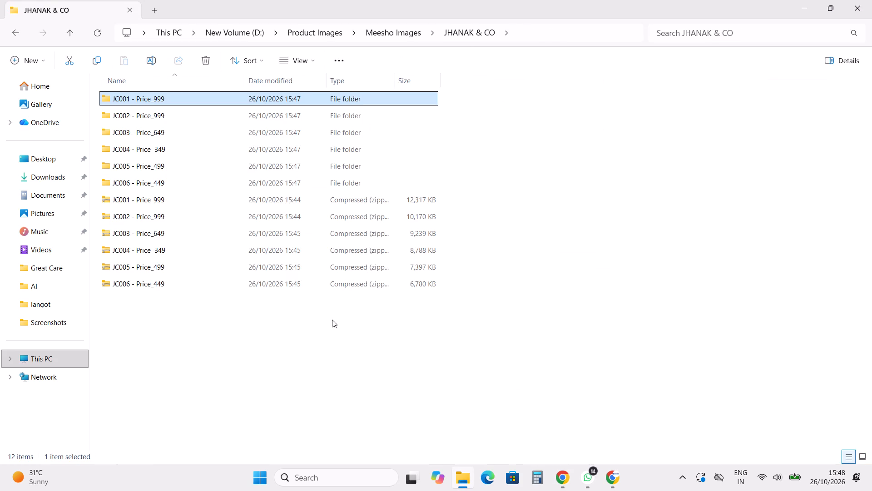
# Switch back to the Catalog Uploads page of the Meesho Supplier Panel in Chrome.
pyautogui.click(569, 474)
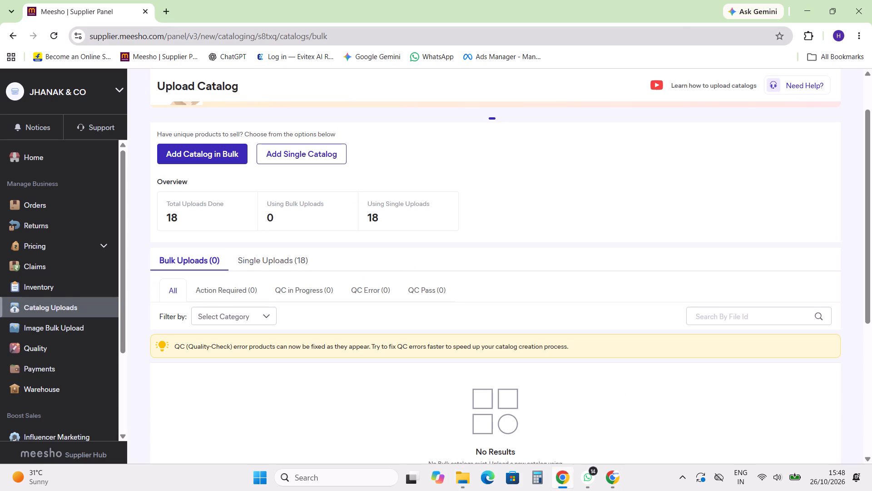
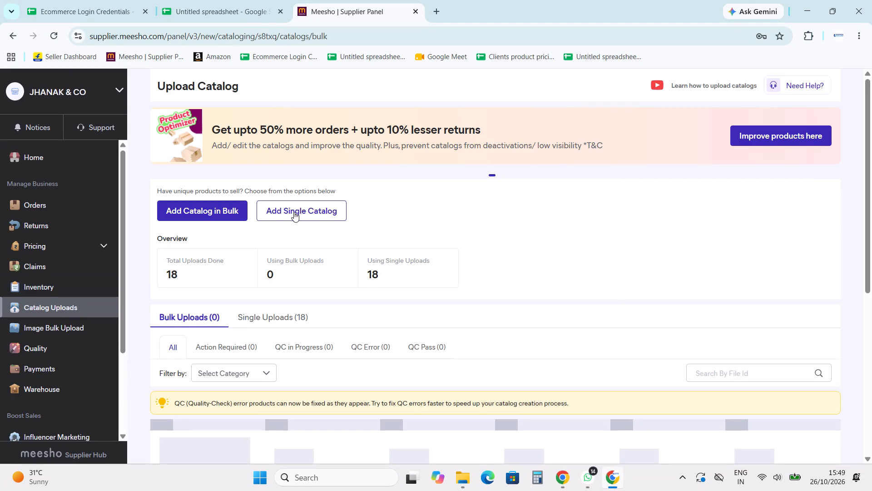
# Start a new single catalog from the Catalog Uploads page.
pyautogui.click(294, 212)
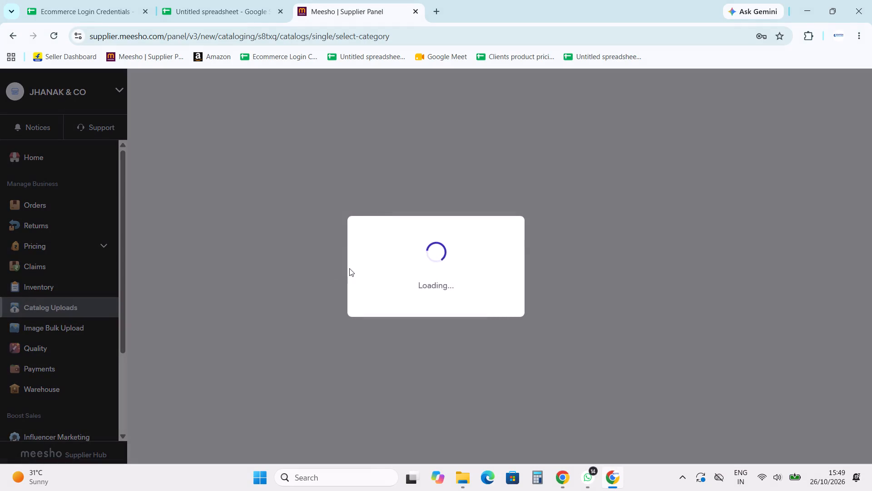
pyautogui.click(323, 223)
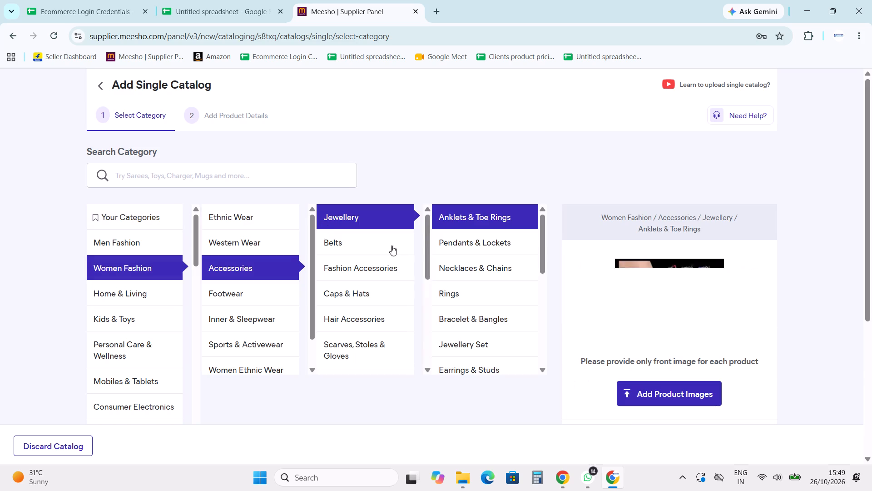
pyautogui.scroll(-2, 504, 285)
pyautogui.click(668, 396)
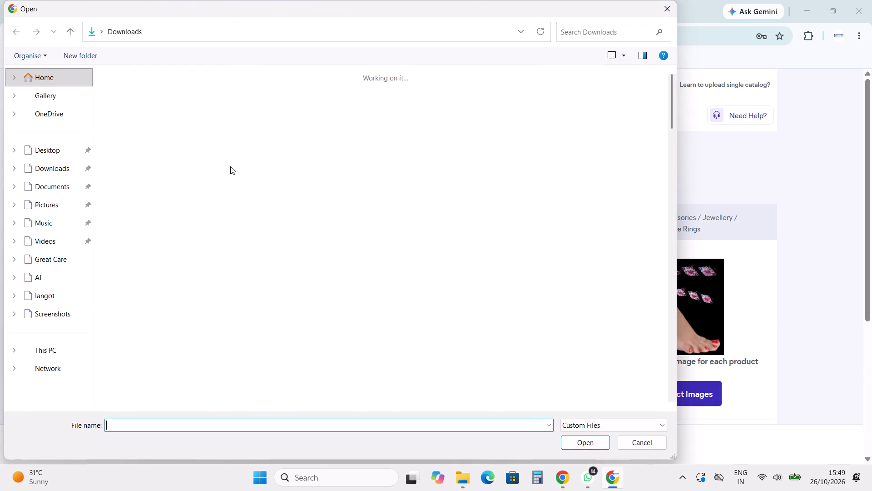
pyautogui.click(63, 351)
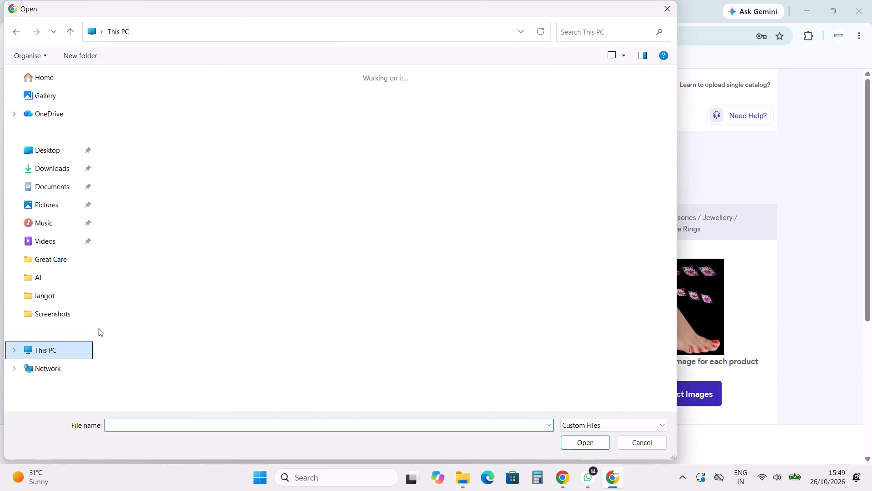
pyautogui.doubleClick(297, 87)
pyautogui.doubleClick(149, 159)
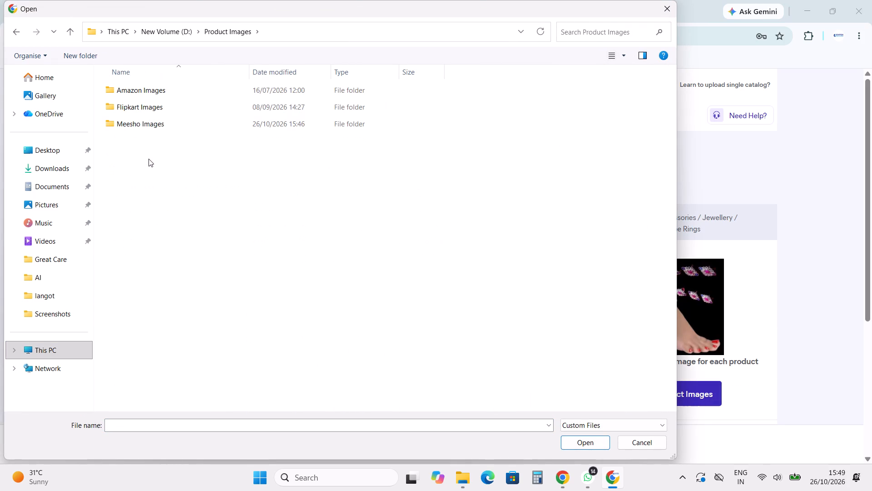
pyautogui.doubleClick(166, 128)
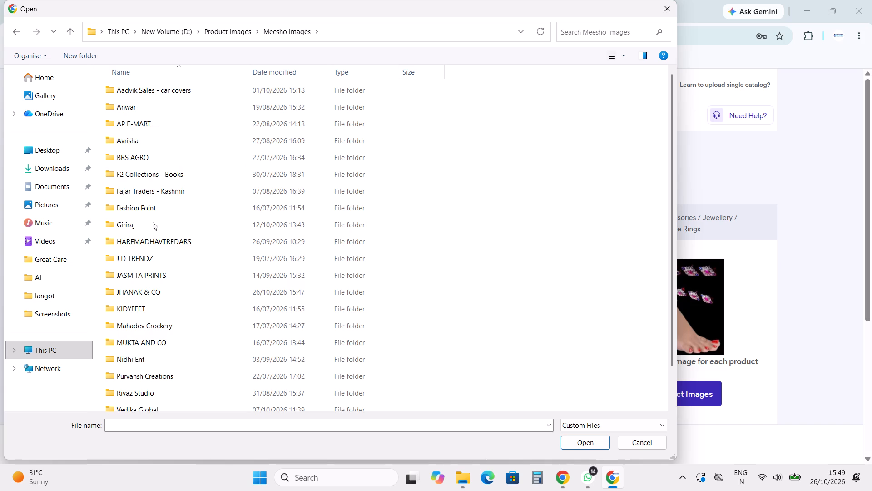
pyautogui.doubleClick(155, 291)
pyautogui.doubleClick(156, 91)
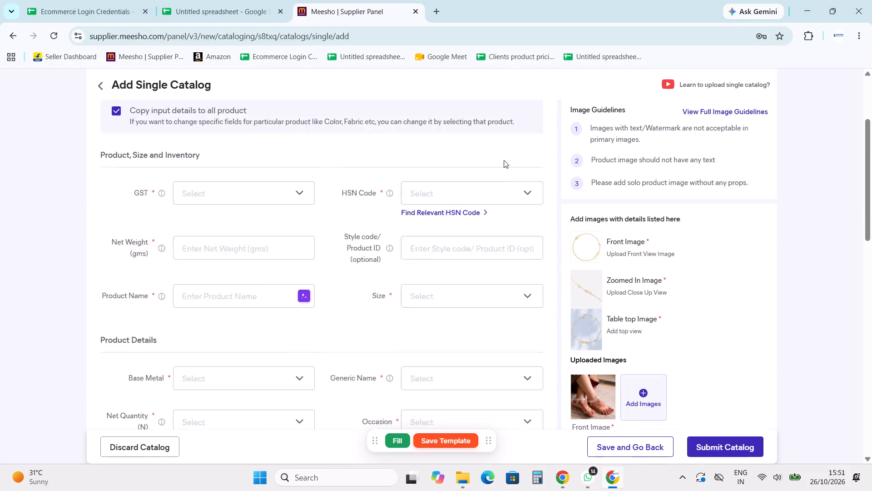
pyautogui.click(812, 36)
pyautogui.click(733, 152)
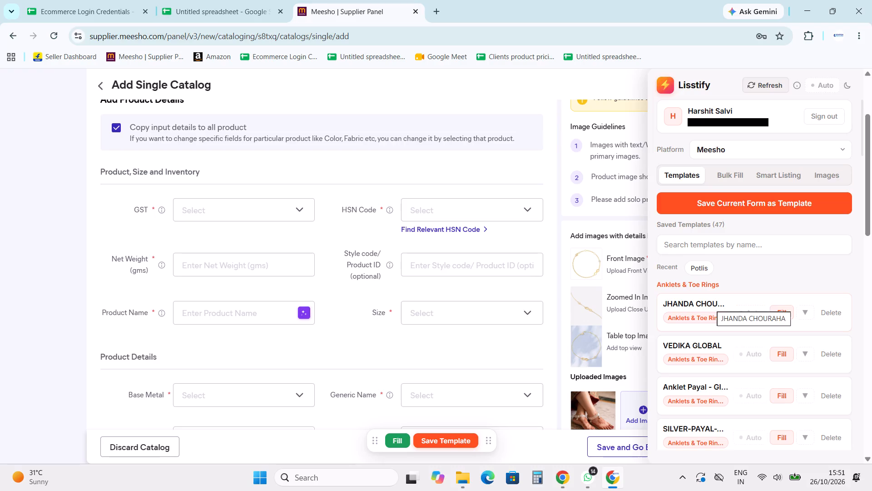
pyautogui.click(780, 355)
pyautogui.click(529, 165)
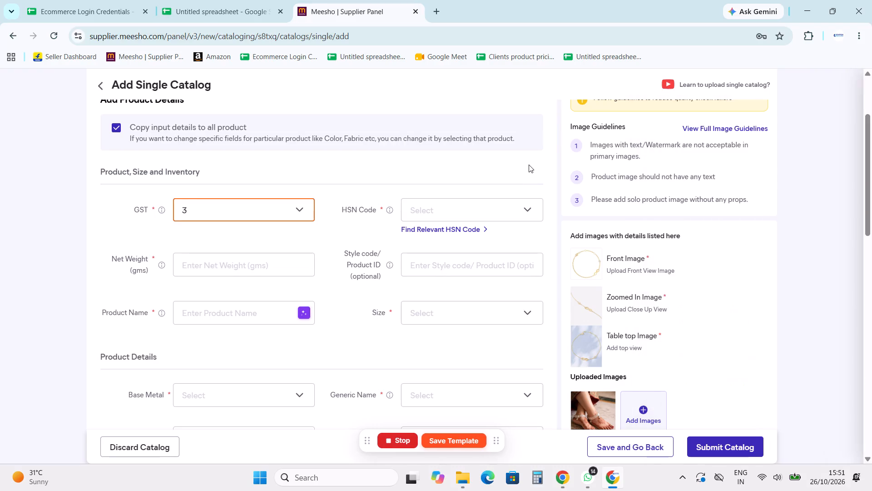
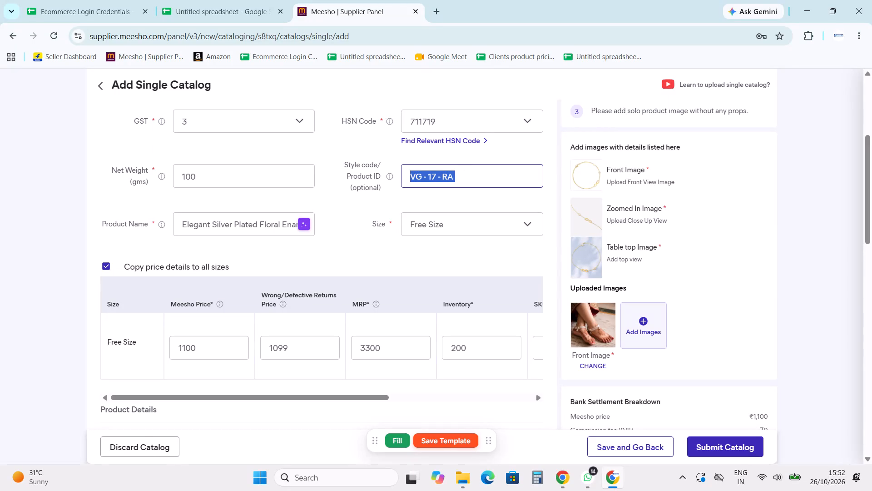
# Clear the template's style code and product name from the catalog form.
pyautogui.press('BackSpace')
pyautogui.click(225, 227)
pyautogui.hotkey('ctrl', 'a')
pyautogui.press('BackSpace')
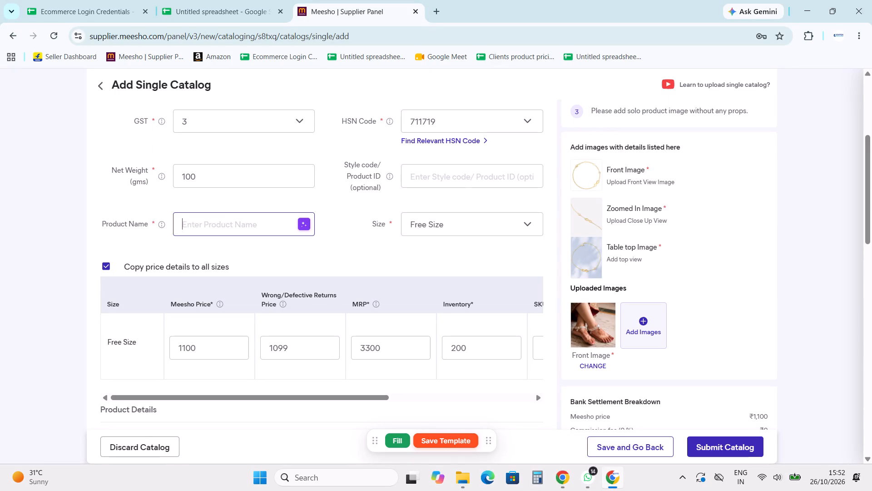
pyautogui.click(70, 202)
# Review the template-filled price, product attribute, manufacturer, packer and importer details in the catalog form.
pyautogui.scroll(-2, 367, 187)
pyautogui.moveTo(215, 237); pyautogui.dragTo(106, 222)
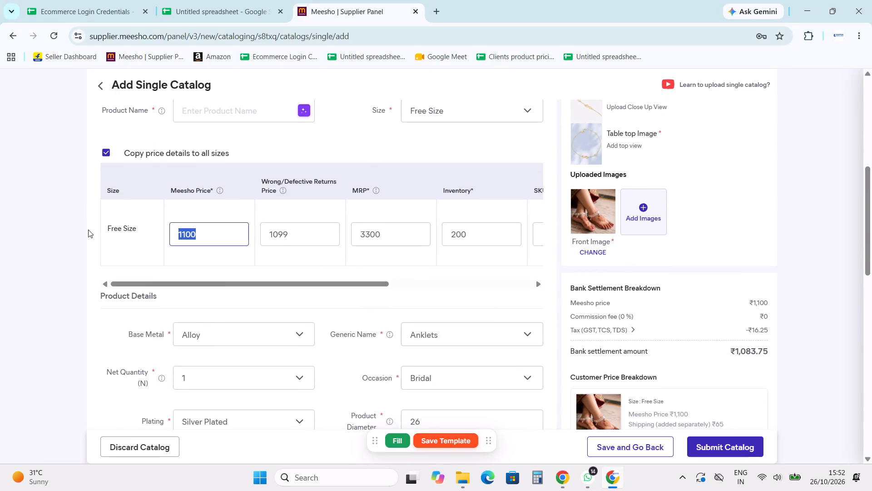
pyautogui.click(50, 195)
pyautogui.scroll(-4, 195, 218)
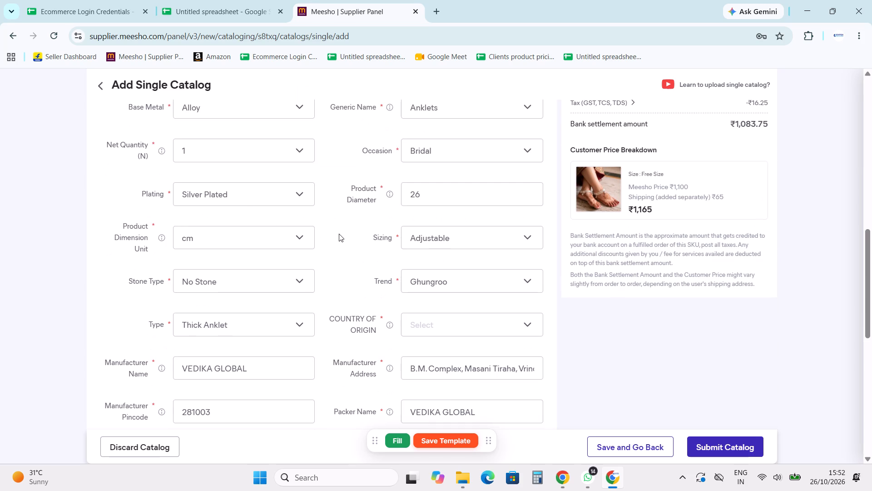
pyautogui.scroll(-2, 345, 234)
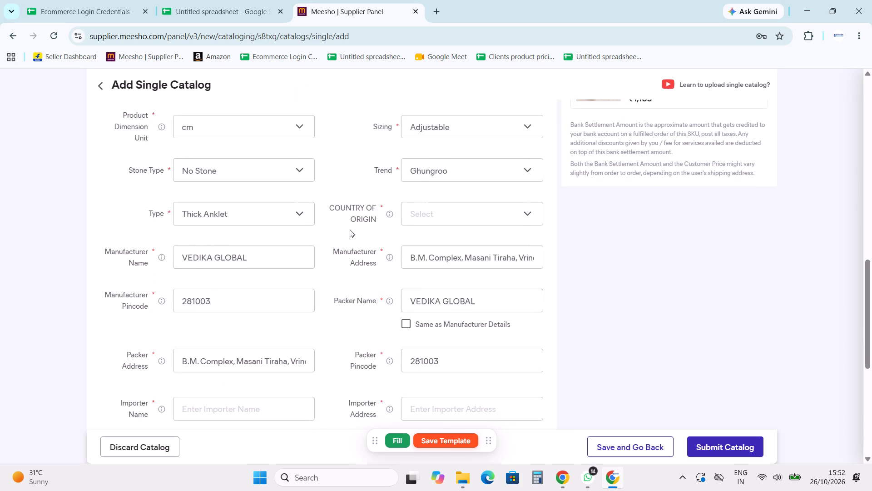
pyautogui.scroll(-1, 350, 230)
# Open the JHANAK & CO inventory in a new tab and look through both pages of active catalogs.
pyautogui.click(437, 7)
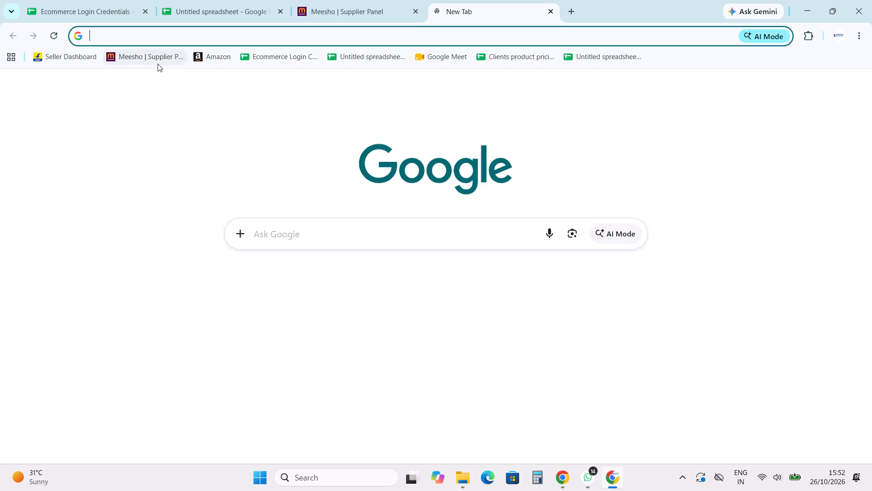
pyautogui.click(158, 61)
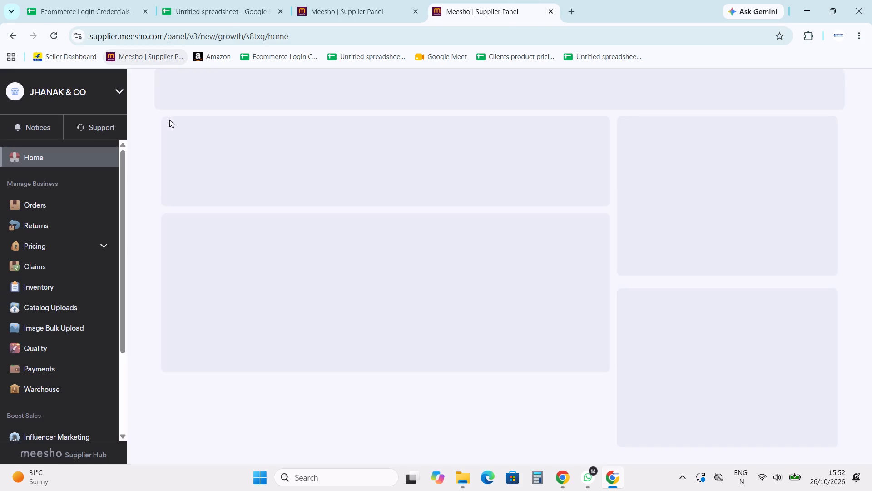
pyautogui.click(70, 292)
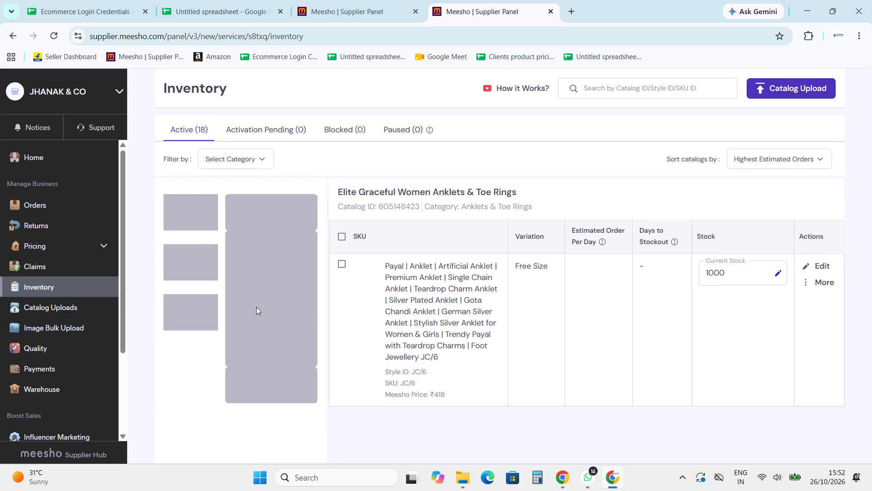
pyautogui.scroll(-15, 256, 307)
pyautogui.click(255, 420)
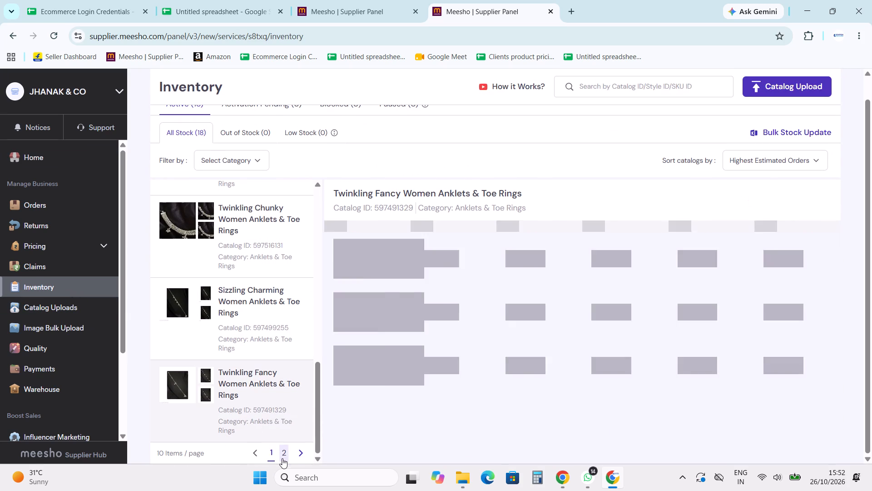
pyautogui.click(282, 451)
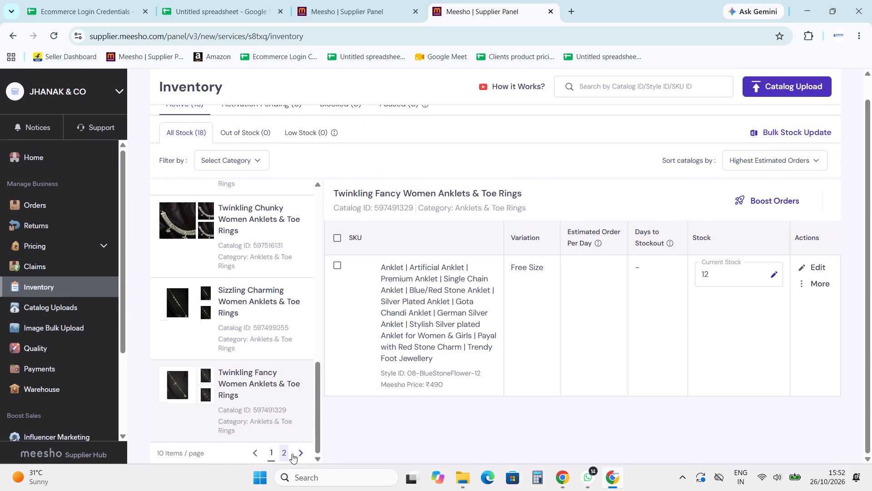
pyautogui.scroll(-16, 261, 381)
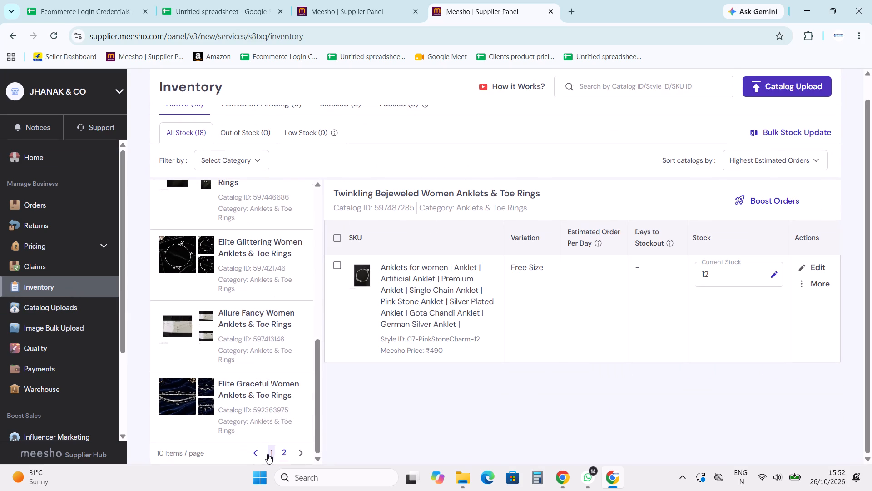
pyautogui.click(270, 455)
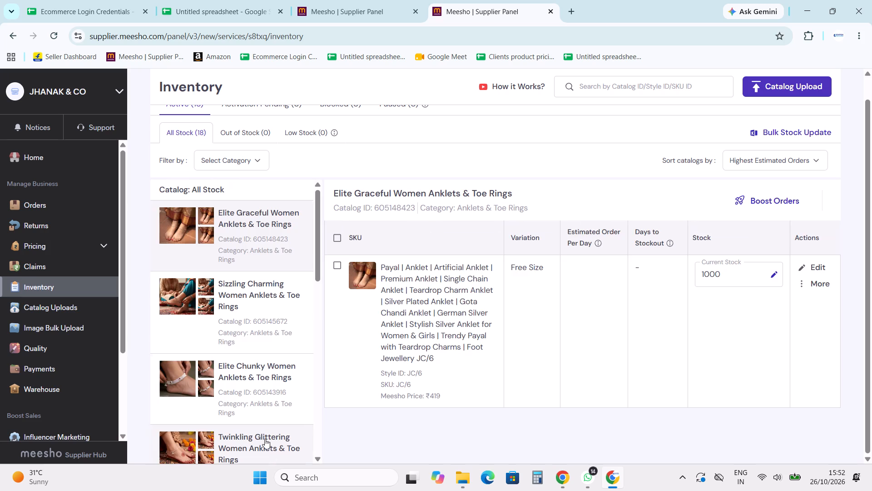
# Examine the style IDs, titles and prices of several anklet catalogs on the first inventory page.
pyautogui.click(228, 316)
pyautogui.scroll(-4, 243, 357)
pyautogui.click(232, 290)
pyautogui.scroll(-1, 240, 347)
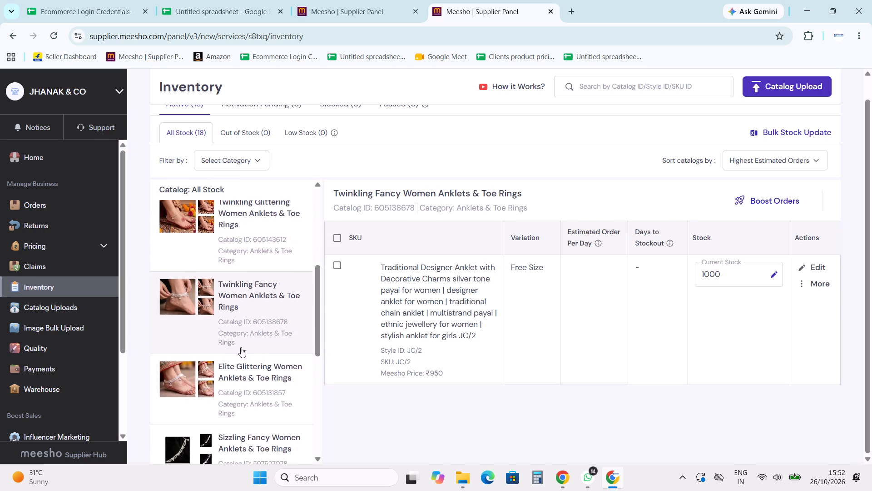
pyautogui.scroll(-1, 241, 347)
pyautogui.click(241, 342)
pyautogui.scroll(-3, 241, 341)
pyautogui.scroll(2, 238, 322)
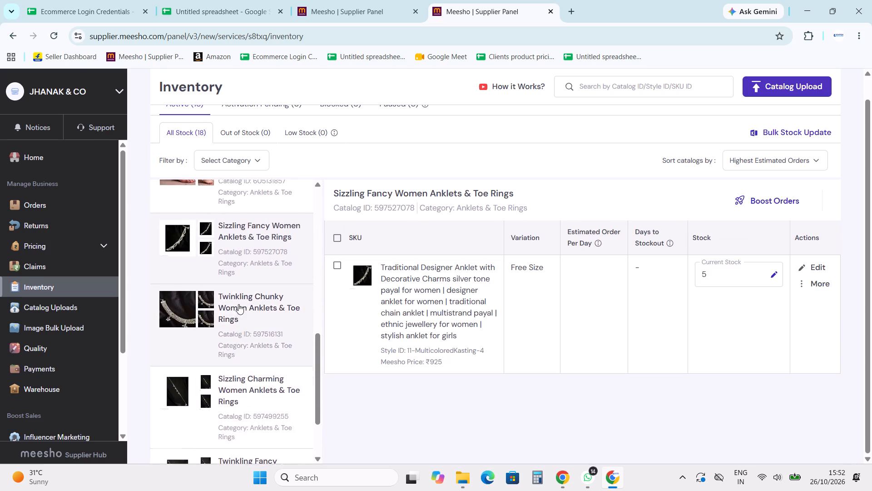
pyautogui.scroll(1, 238, 304)
pyautogui.click(242, 292)
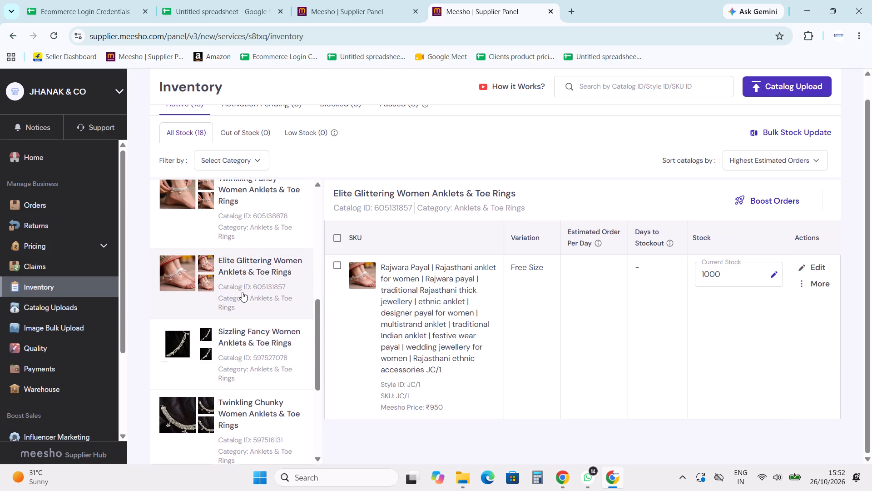
pyautogui.scroll(17, 241, 293)
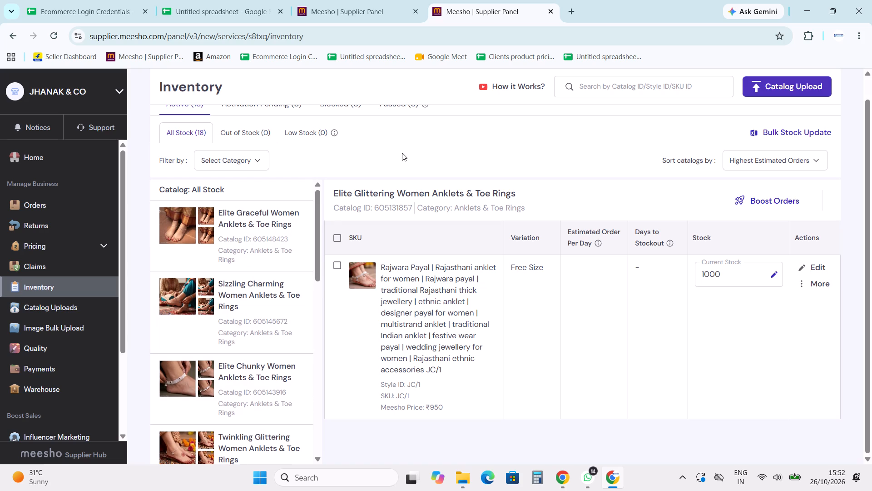
# Open the existing anklet listing with style ID JC/6 for editing and go to its manufacturer details.
pyautogui.click(331, 0)
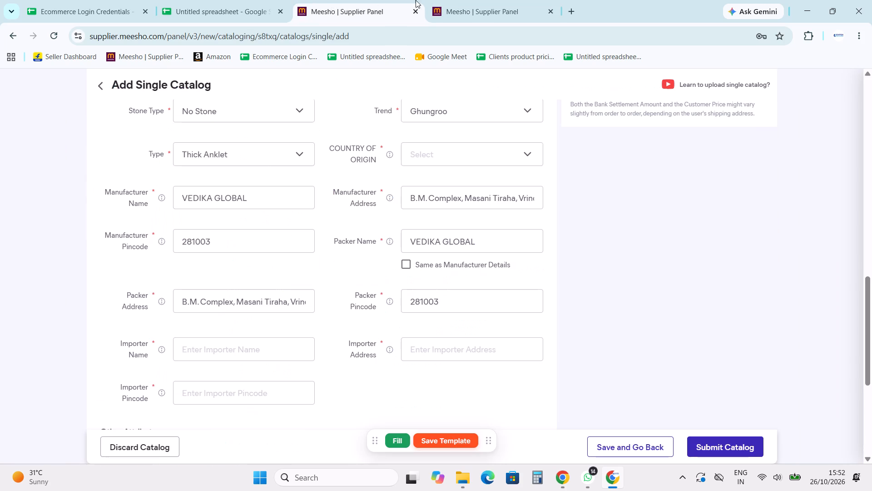
pyautogui.click(481, 0)
pyautogui.scroll(3, 151, 261)
pyautogui.click(228, 256)
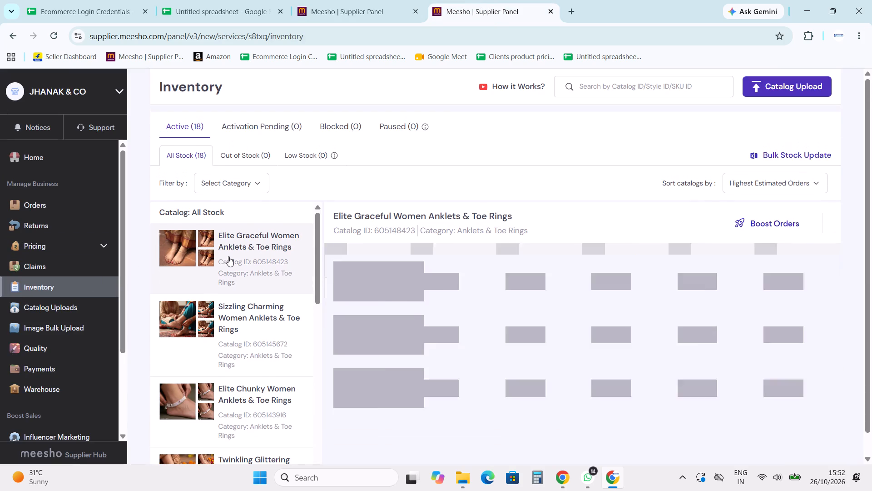
pyautogui.click(817, 293)
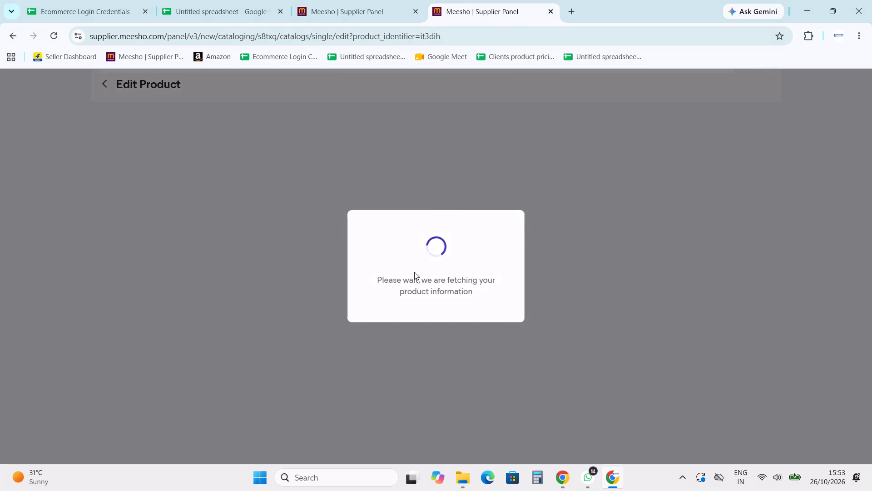
pyautogui.scroll(-2, 363, 240)
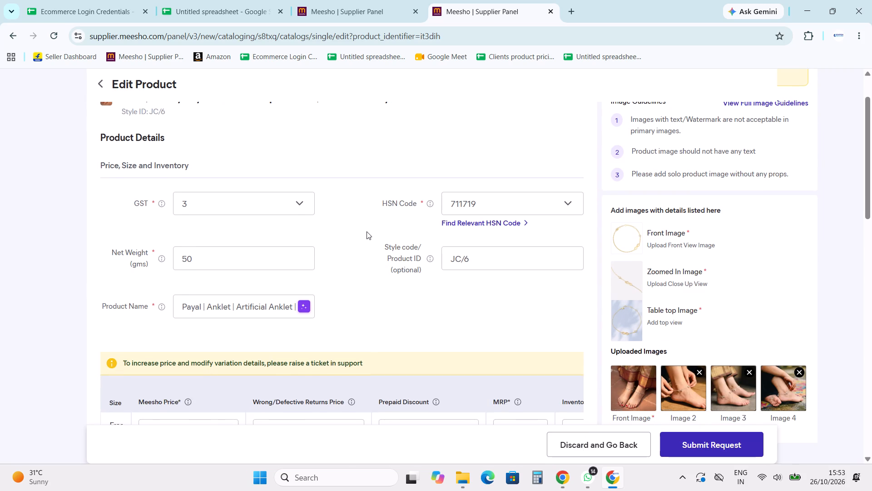
pyautogui.scroll(-7, 365, 231)
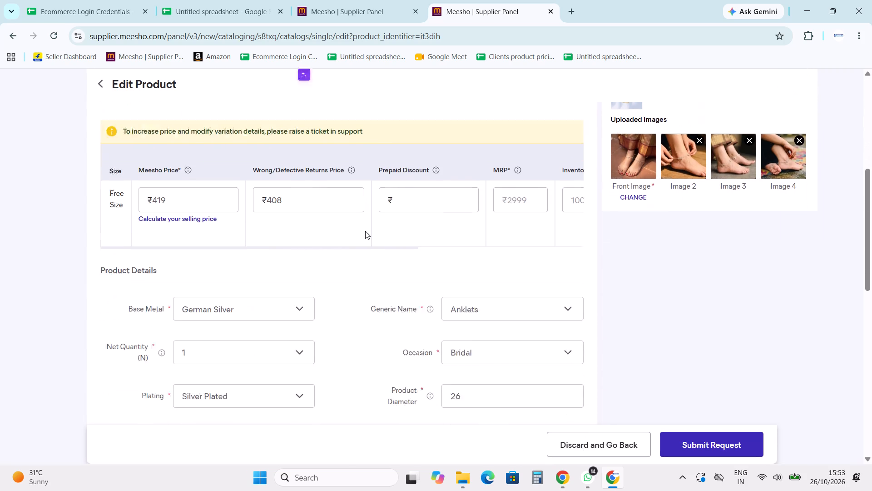
pyautogui.scroll(-2, 365, 230)
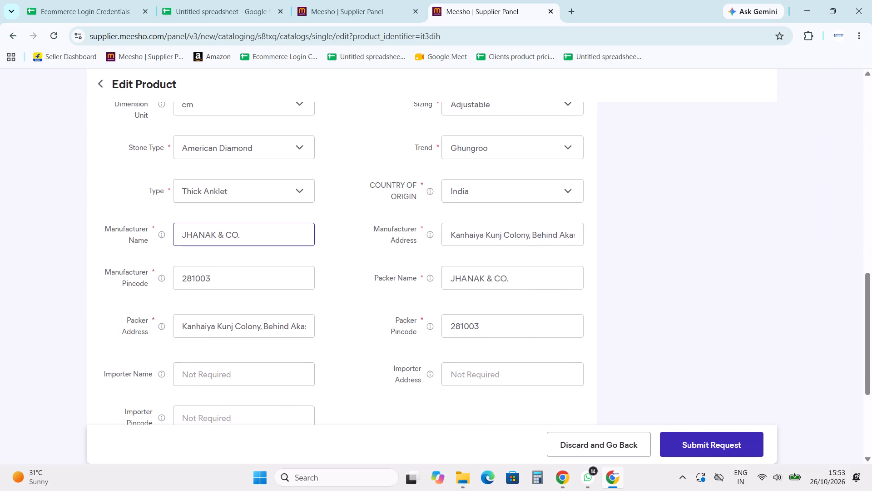
# Replace the new catalog's manufacturer name with JHANAK & CO., copied from the JC/6 listing.
pyautogui.moveTo(264, 230); pyautogui.dragTo(80, 224)
pyautogui.hotkey('ctrl', 'c')
pyautogui.click(372, 0)
pyautogui.moveTo(298, 201); pyautogui.dragTo(88, 188)
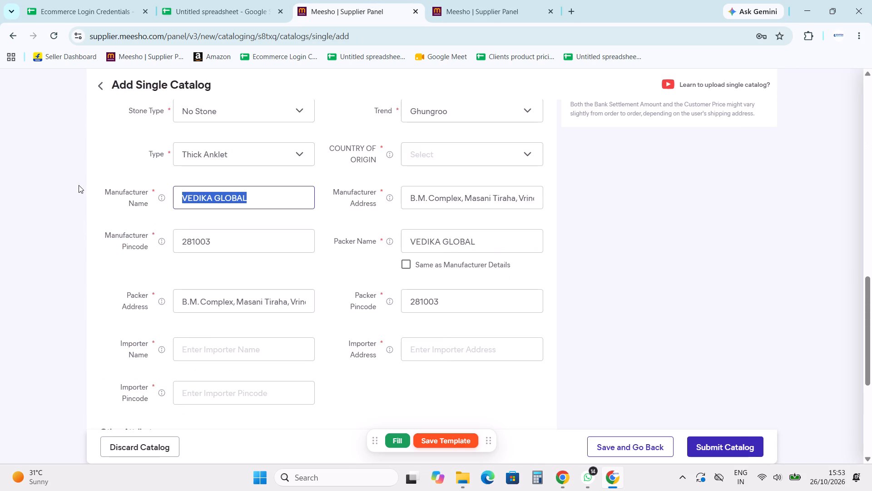
pyautogui.hotkey('ctrl', 'v')
pyautogui.click(65, 155)
# Replace the new catalog's manufacturer address with the one copied from the JC/6 listing.
pyautogui.click(514, 0)
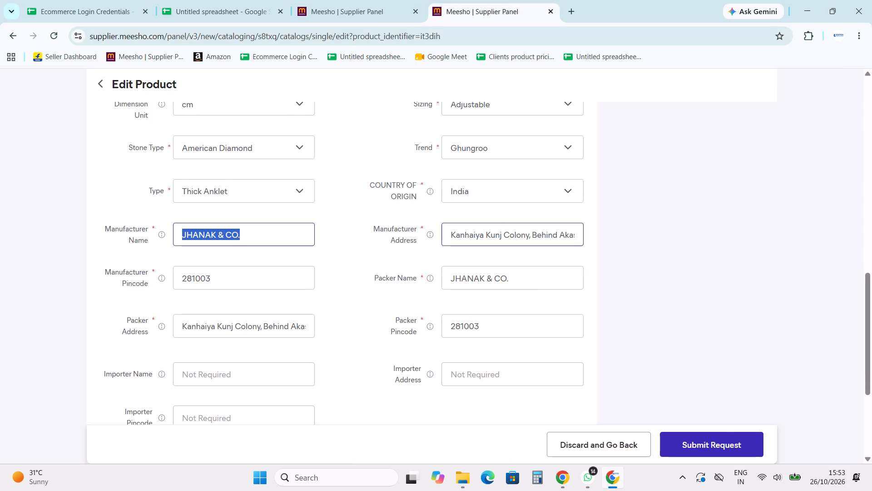
pyautogui.click(510, 230)
pyautogui.hotkey('ctrl', 'a')
pyautogui.hotkey('ctrl', 'c')
pyautogui.click(338, 0)
pyautogui.click(459, 205)
pyautogui.hotkey('ctrl', 'a')
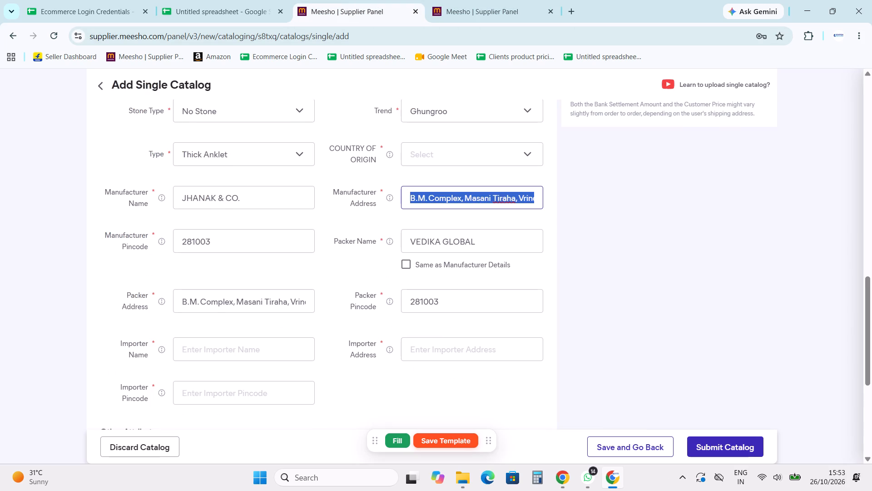
pyautogui.hotkey('ctrl', 'v')
pyautogui.click(619, 236)
# Copy the manufacturer pincode from the JC/6 listing into the new catalog's manufacturer pincode.
pyautogui.click(475, 0)
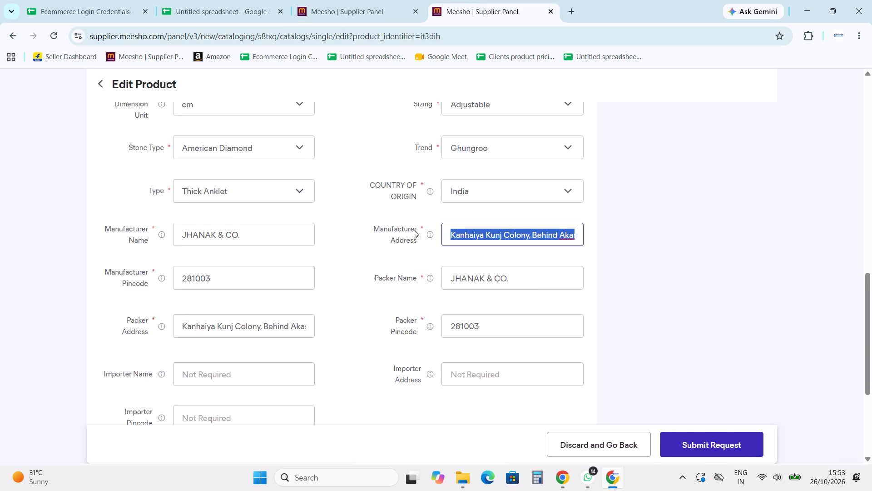
pyautogui.moveTo(248, 276); pyautogui.dragTo(113, 261)
pyautogui.hotkey('ctrl', 'c')
pyautogui.click(315, 0)
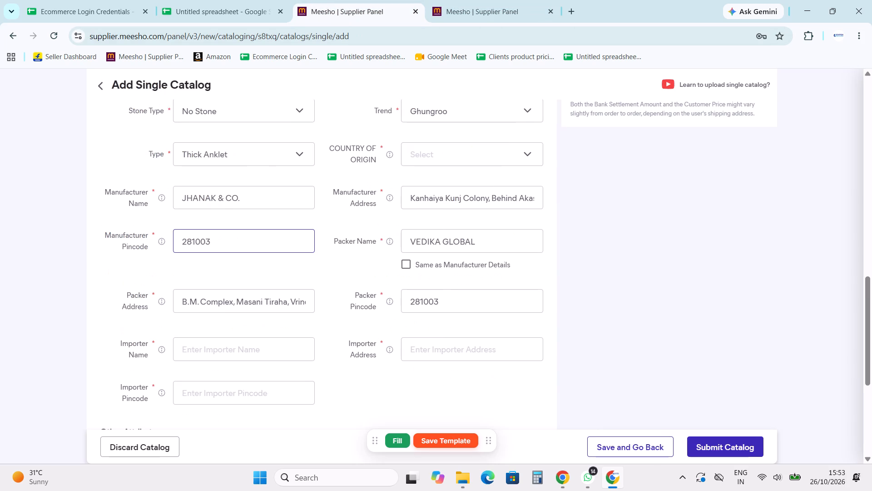
pyautogui.moveTo(254, 245); pyautogui.dragTo(49, 229)
pyautogui.hotkey('ctrl', 'v')
pyautogui.click(655, 271)
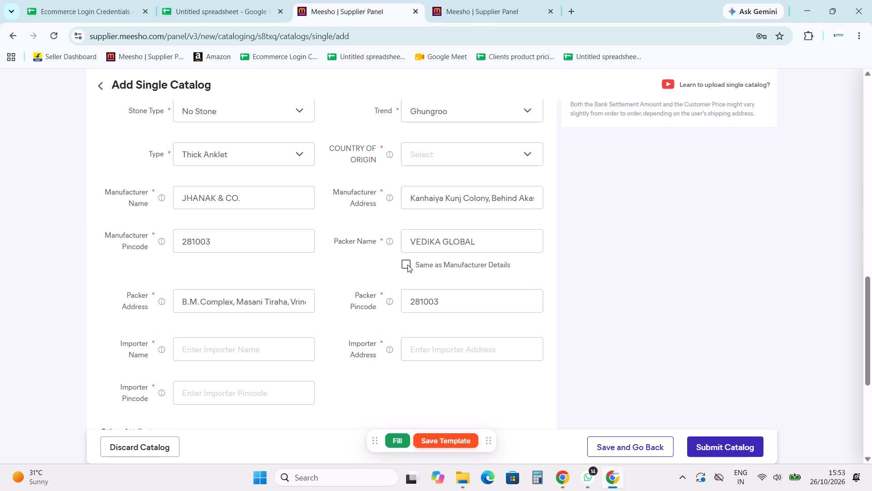
# Set the new catalog's packer details to be the same as the manufacturer details.
pyautogui.click(404, 262)
pyautogui.click(623, 261)
# Clear the template's product description under Other Attributes.
pyautogui.scroll(-7, 439, 276)
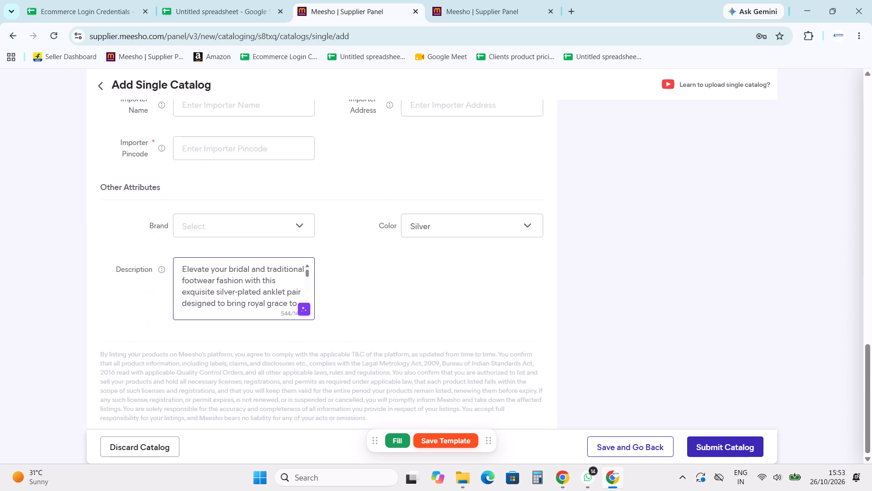
pyautogui.click(248, 285)
pyautogui.hotkey('ctrl', 'a')
pyautogui.press('BackSpace')
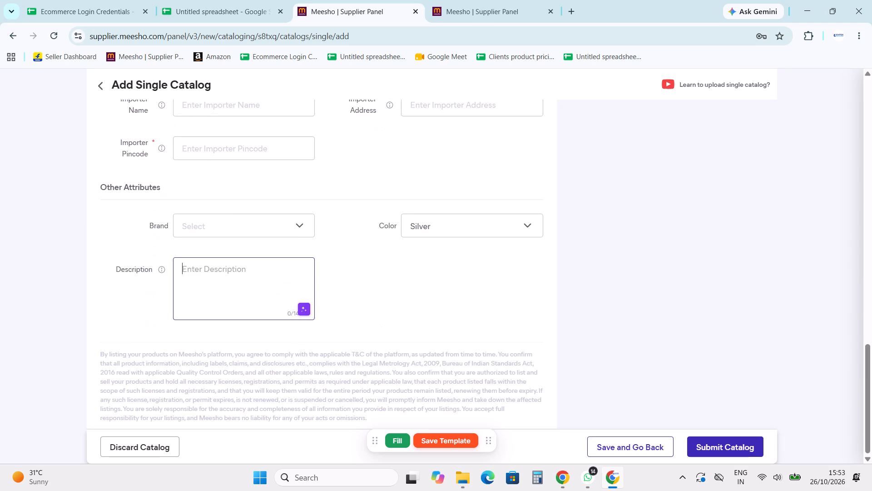
pyautogui.click(560, 287)
pyautogui.scroll(14, 560, 286)
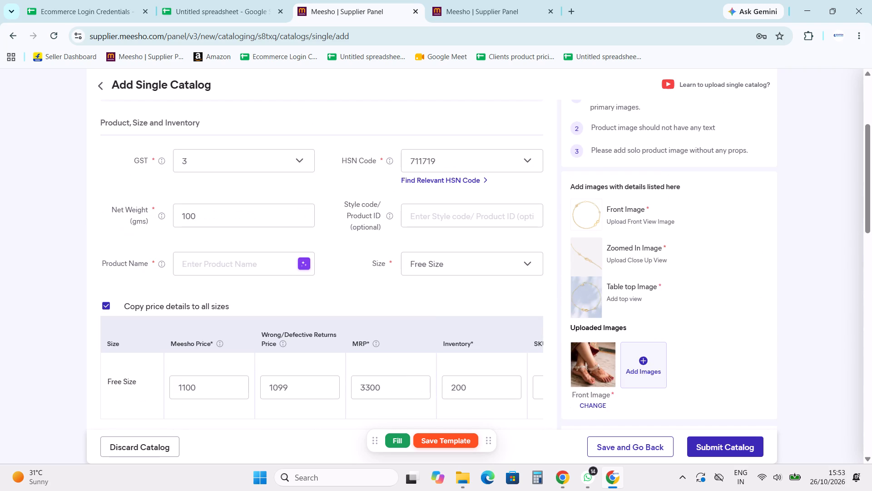
pyautogui.scroll(-2, 312, 271)
pyautogui.press('Tab')
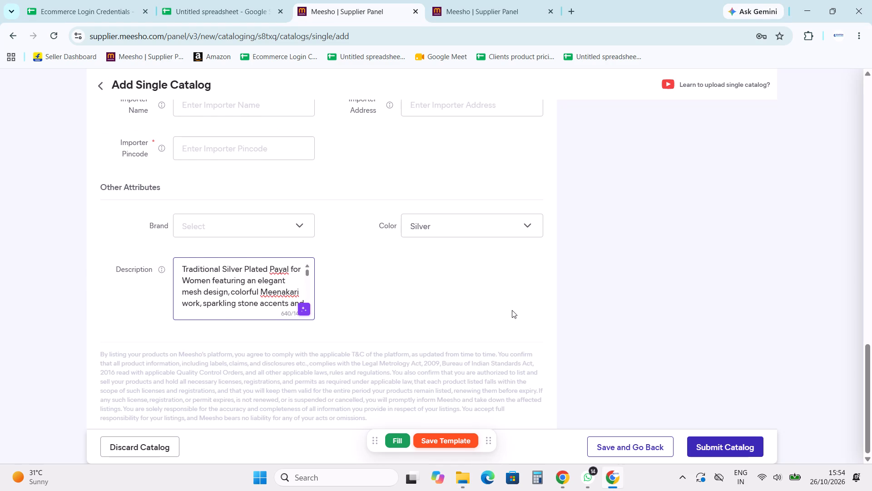
pyautogui.click(512, 310)
# Add images 2, 3 and 4 from the JC001 - Price_999 folder to the catalog's uploaded images.
pyautogui.scroll(19, 484, 321)
pyautogui.scroll(-4, 489, 319)
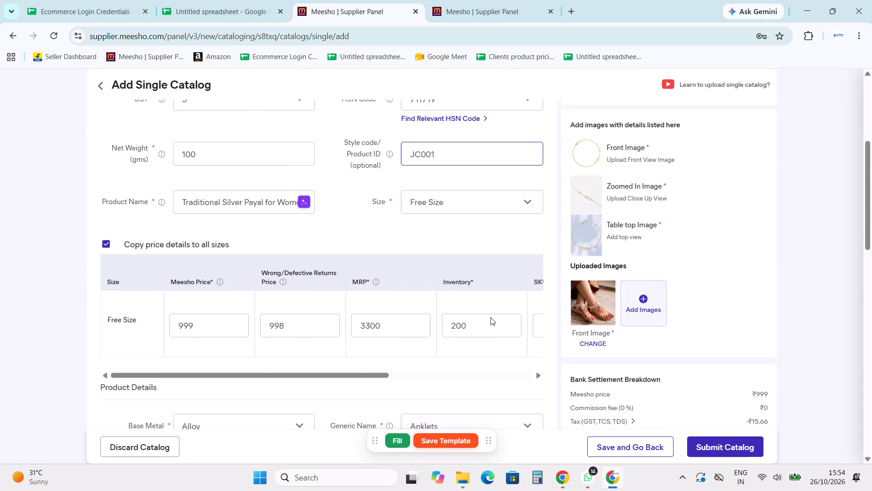
pyautogui.scroll(-1, 491, 316)
pyautogui.click(639, 238)
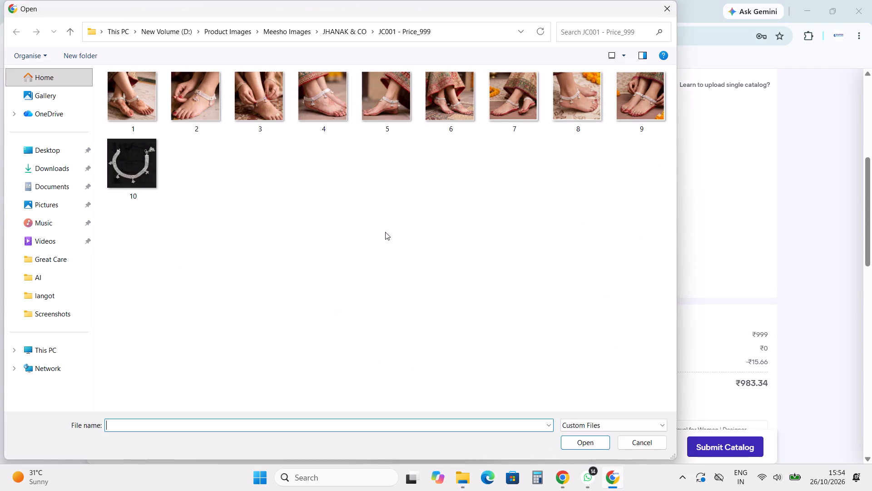
pyautogui.doubleClick(199, 99)
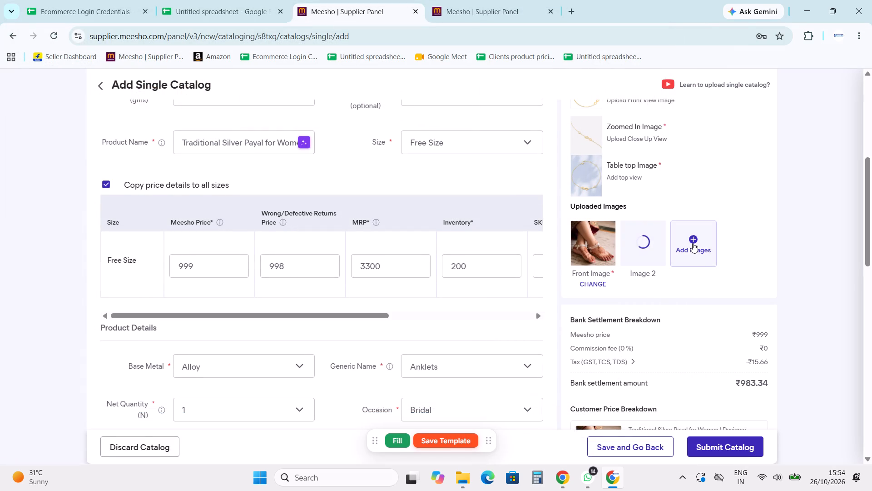
pyautogui.click(693, 243)
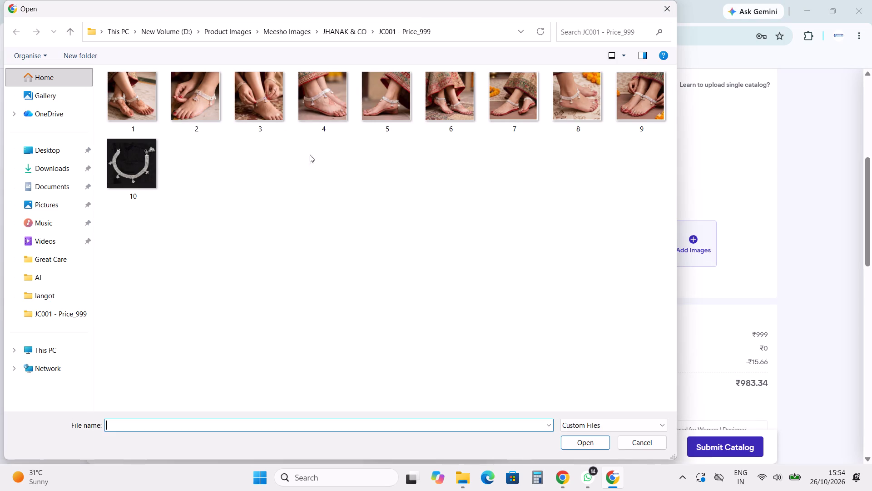
pyautogui.doubleClick(276, 92)
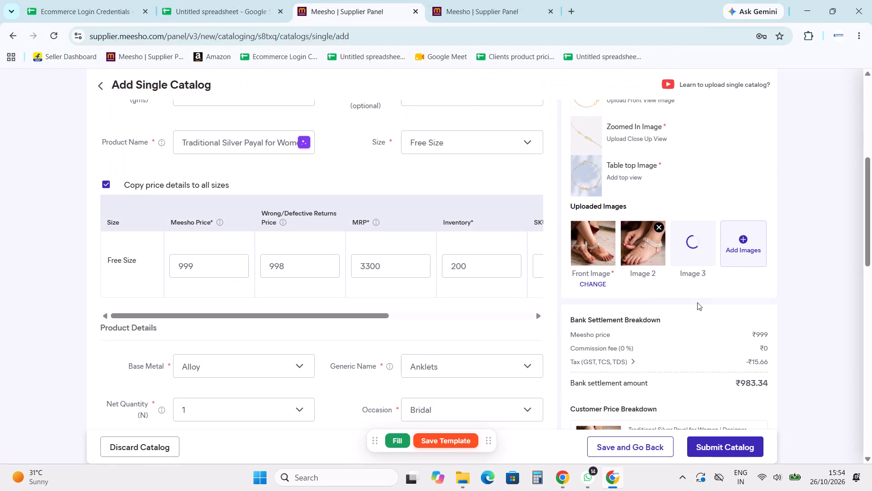
pyautogui.click(750, 236)
pyautogui.doubleClick(332, 103)
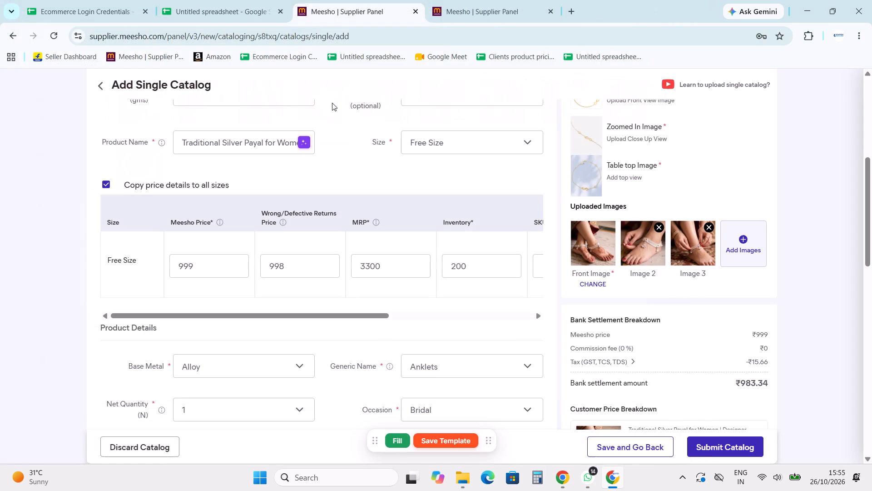
pyautogui.click(813, 337)
# Try to submit the catalog, and set its mandatory Country of Origin field to India.
pyautogui.scroll(12, 473, 321)
pyautogui.scroll(-20, 477, 321)
pyautogui.scroll(-9, 477, 321)
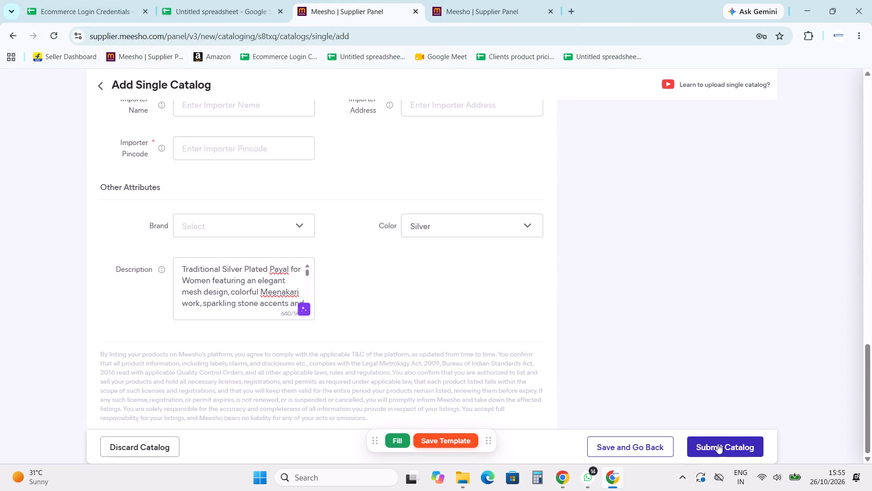
pyautogui.click(718, 442)
pyautogui.click(460, 245)
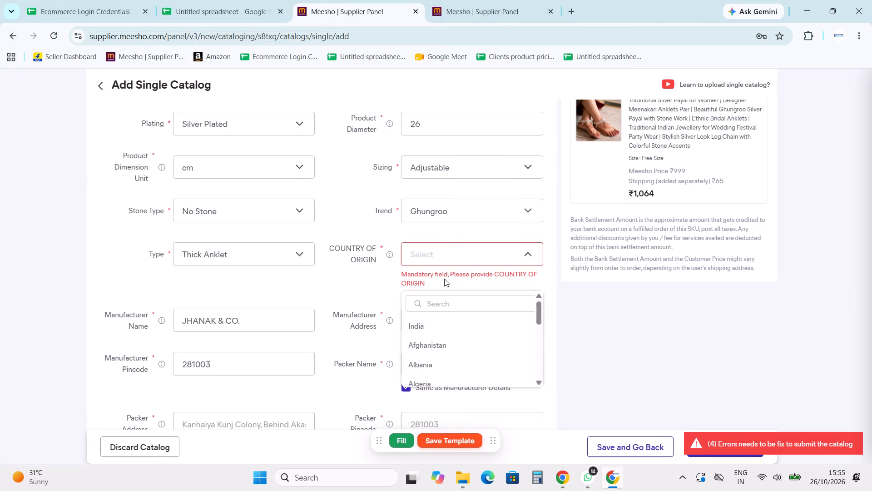
pyautogui.click(445, 321)
pyautogui.click(662, 350)
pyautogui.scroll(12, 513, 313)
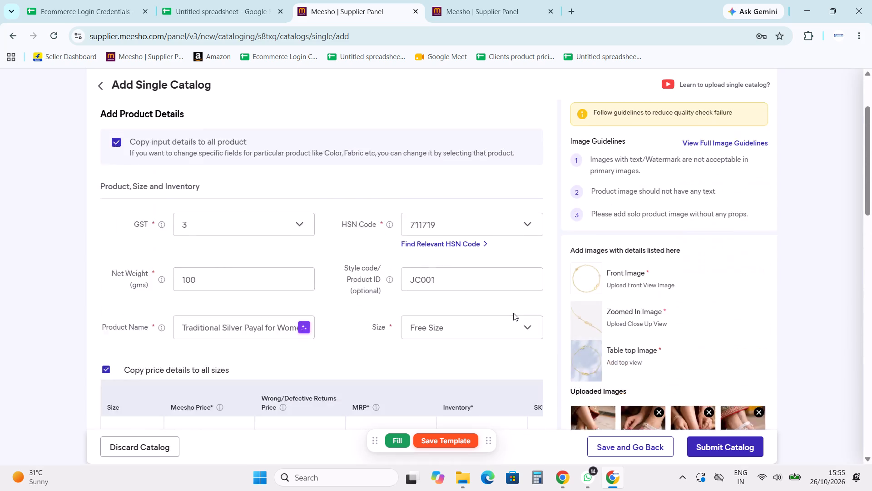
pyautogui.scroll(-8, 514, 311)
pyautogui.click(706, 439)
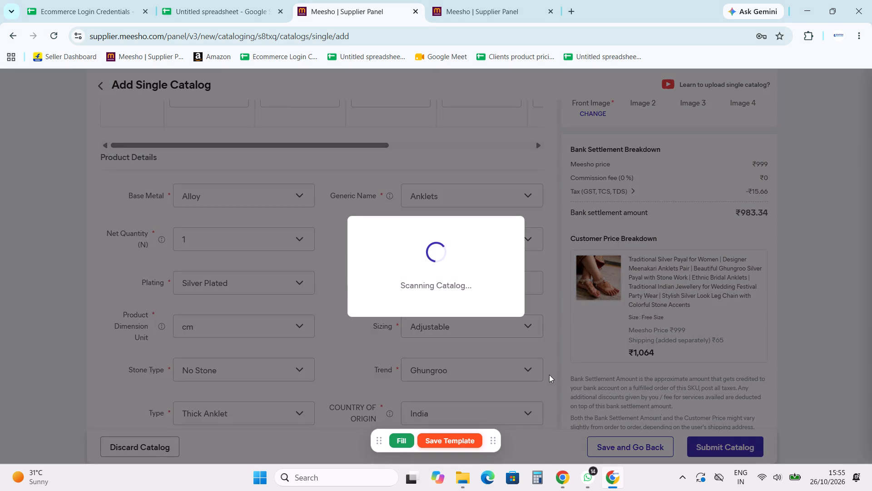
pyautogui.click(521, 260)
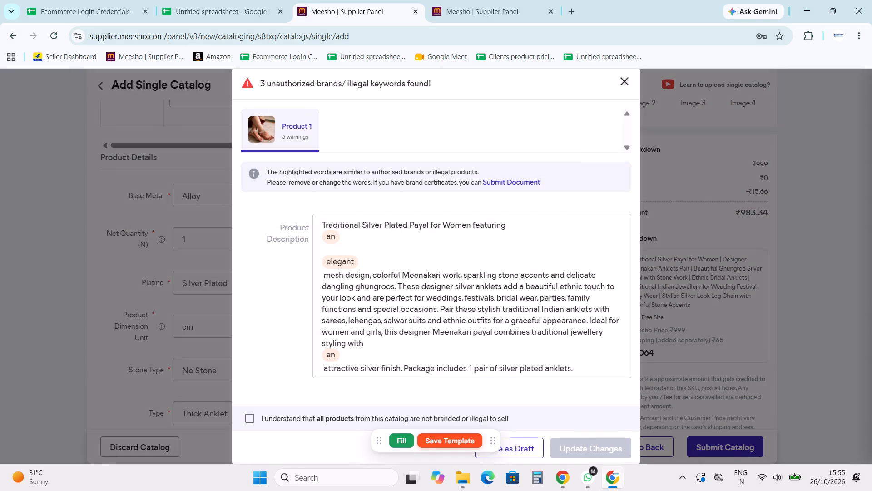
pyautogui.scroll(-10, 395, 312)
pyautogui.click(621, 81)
# Open a Lisstify template save for the catalog and put the manufacturer name JHANAK & CO., copied from the existing product, before Meesho in the template name.
pyautogui.scroll(3, 605, 255)
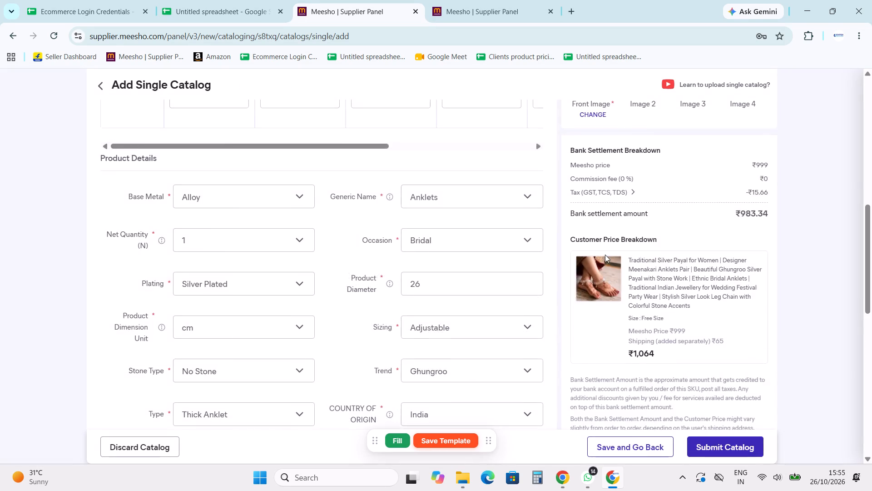
pyautogui.scroll(15, 605, 255)
pyautogui.scroll(-5, 597, 269)
pyautogui.click(454, 440)
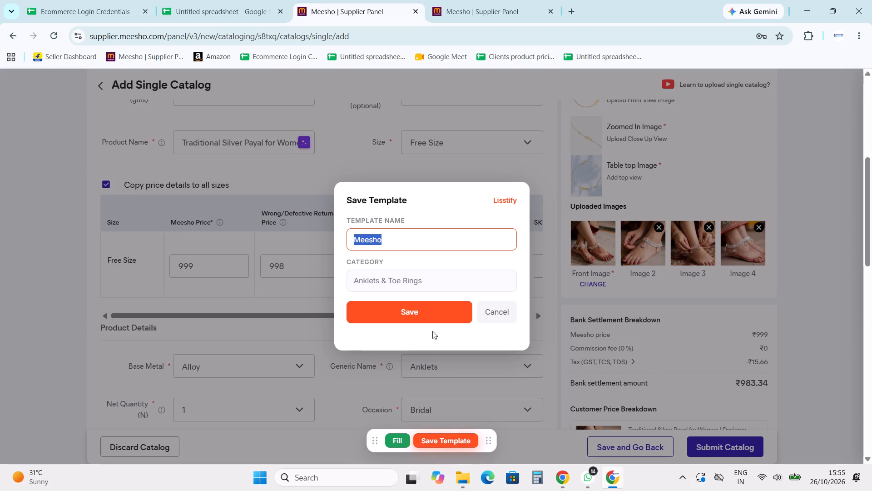
pyautogui.click(357, 238)
pyautogui.hotkey('alt', 'Tab')
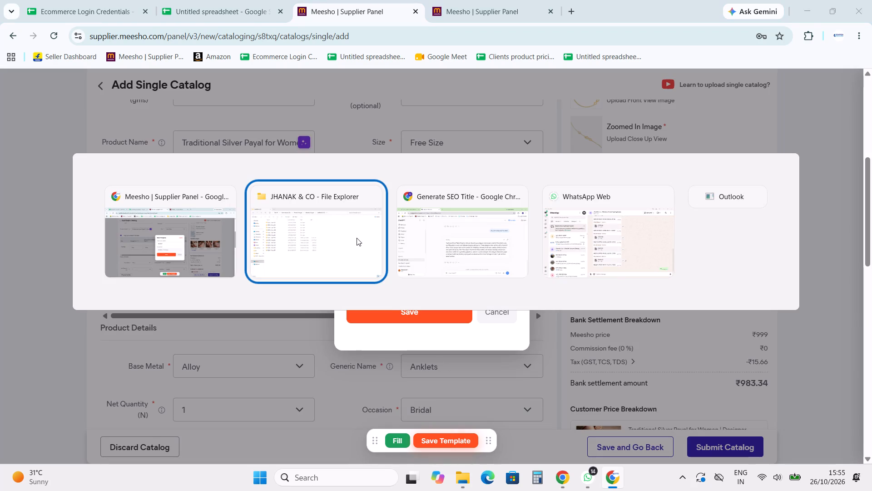
pyautogui.hotkey('alt', 'Tab')
pyautogui.hotkey('alt', 'Tab')
pyautogui.hotkey('alt', 'Tab')
pyautogui.hotkey('alt', 'Tab')
pyautogui.click(467, 0)
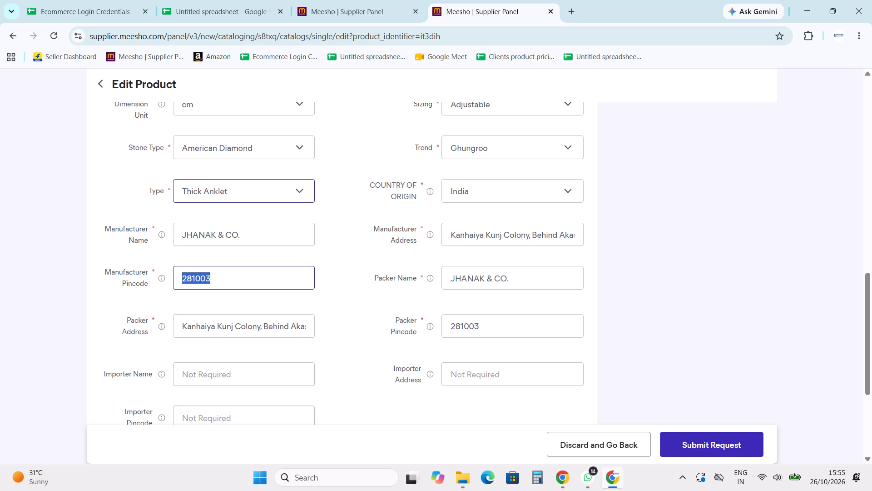
pyautogui.moveTo(246, 237); pyautogui.dragTo(139, 235)
pyautogui.hotkey('ctrl', 'c')
pyautogui.hotkey('ctrl', 'c')
pyautogui.hotkey('alt', 'Tab')
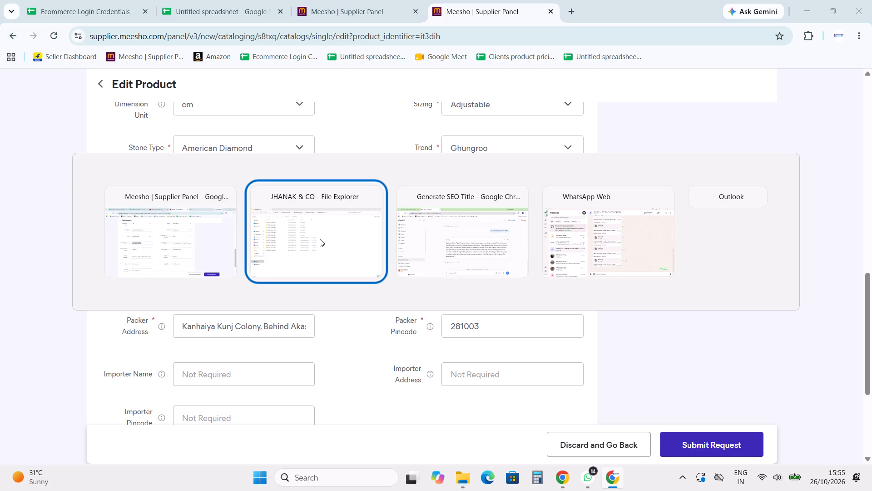
pyautogui.hotkey('alt', 'Tab')
pyautogui.click(6, 400)
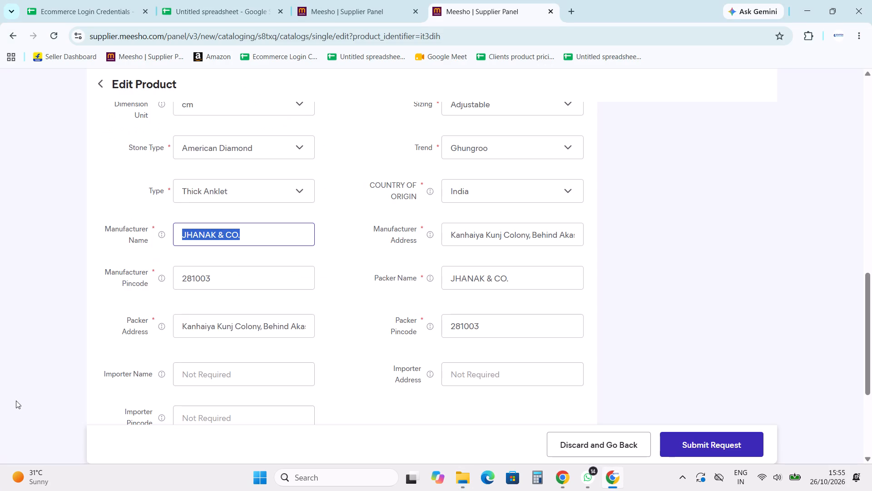
pyautogui.click(369, 0)
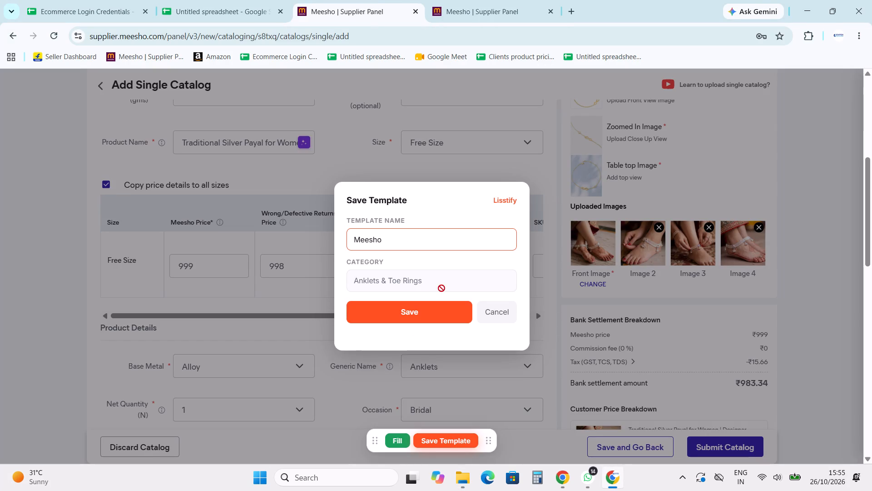
pyautogui.hotkey('ctrl', 'v')
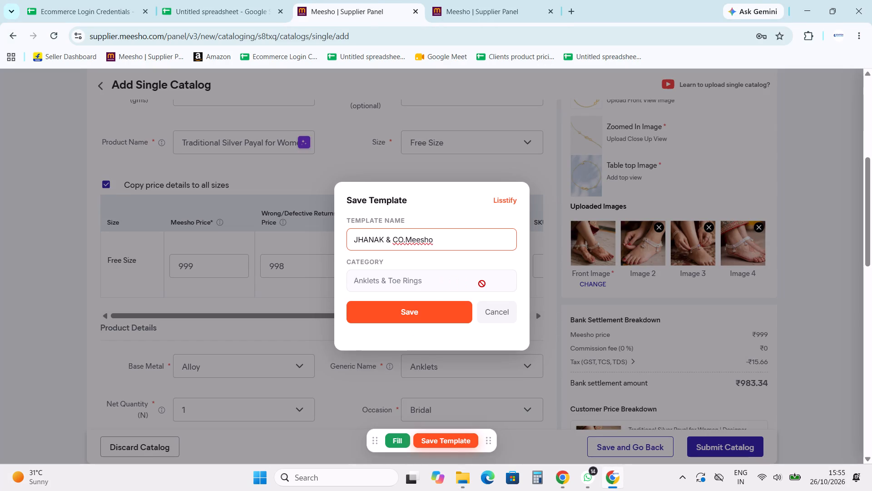
# Complete the template name as JHANAK & CO.-PAYAL-Meesho and save the template for Anklets & Toe Rings.
pyautogui.press('-')
pyautogui.write('pAYAL')
pyautogui.press('BackSpace')
pyautogui.press('BackSpace')
pyautogui.press('BackSpace')
pyautogui.press('BackSpace')
pyautogui.press('BackSpace')
pyautogui.write('PAYA;')
pyautogui.press('BackSpace')
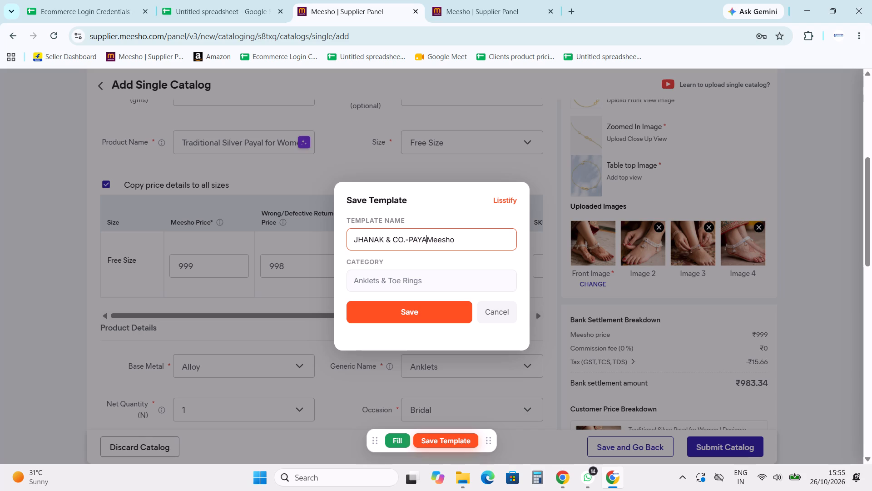
pyautogui.press('l')
pyautogui.press('+')
pyautogui.press('BackSpace')
pyautogui.press('-')
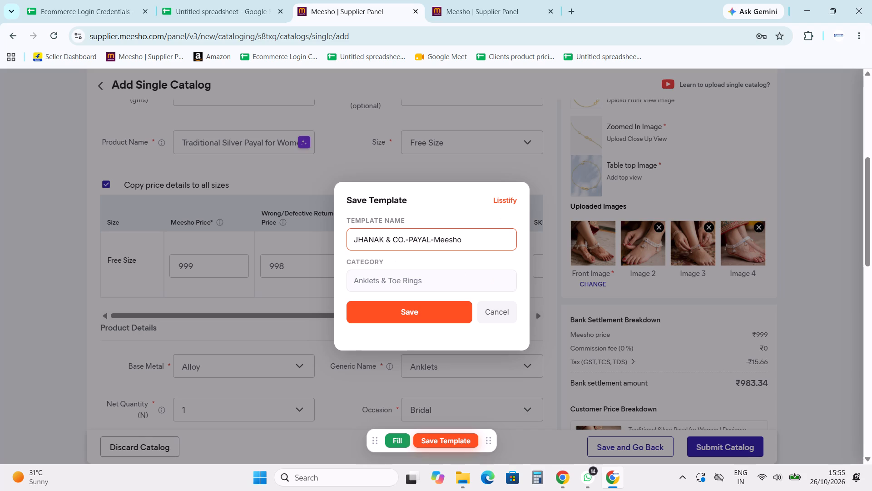
pyautogui.click(509, 211)
pyautogui.scroll(-5, 409, 259)
pyautogui.click(413, 312)
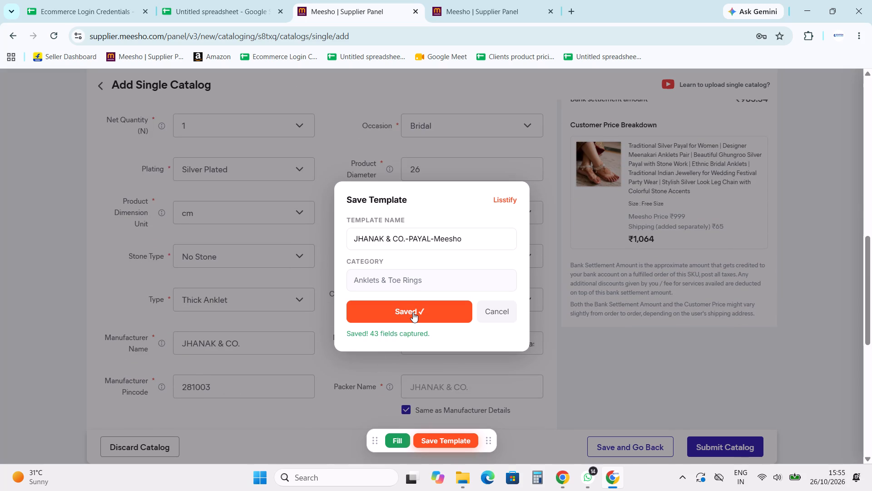
pyautogui.click(605, 381)
# Submit the catalog for quality check, declaring that all its products are not branded or illegal to sell.
pyautogui.scroll(-16, 422, 322)
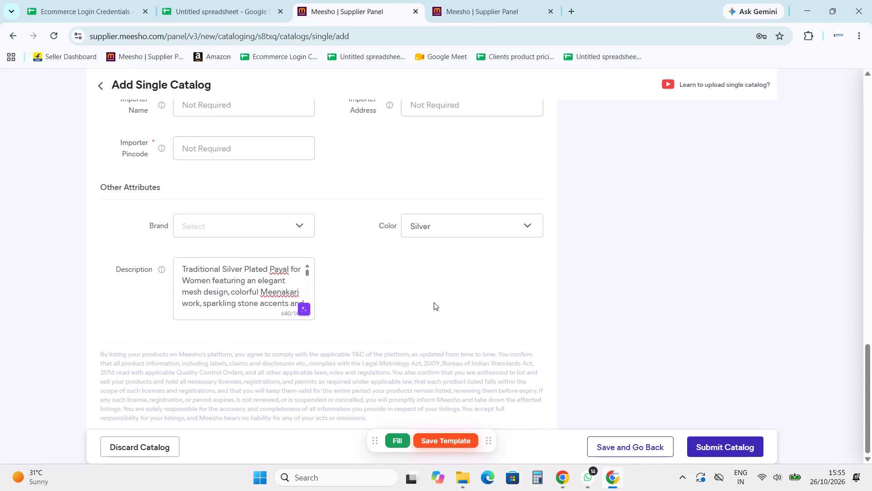
pyautogui.scroll(20, 434, 302)
pyautogui.scroll(7, 434, 302)
pyautogui.scroll(-6, 462, 291)
pyautogui.click(712, 447)
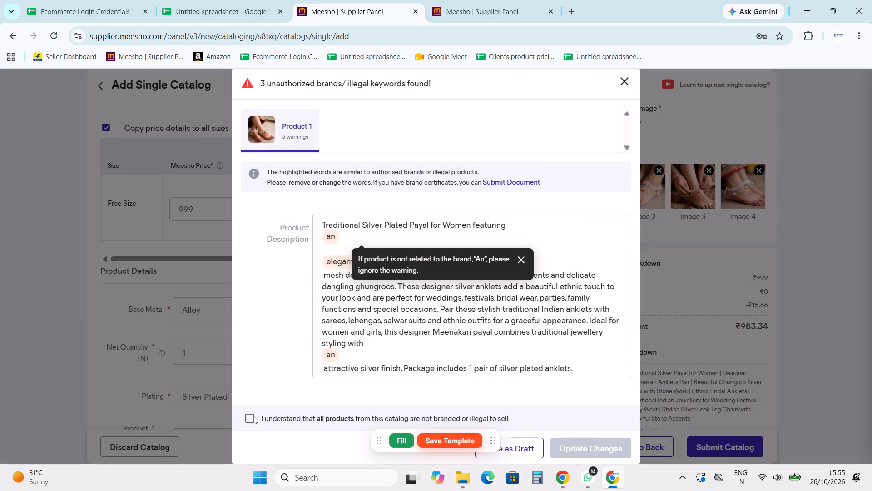
pyautogui.click(251, 417)
pyautogui.click(251, 417)
pyautogui.click(575, 454)
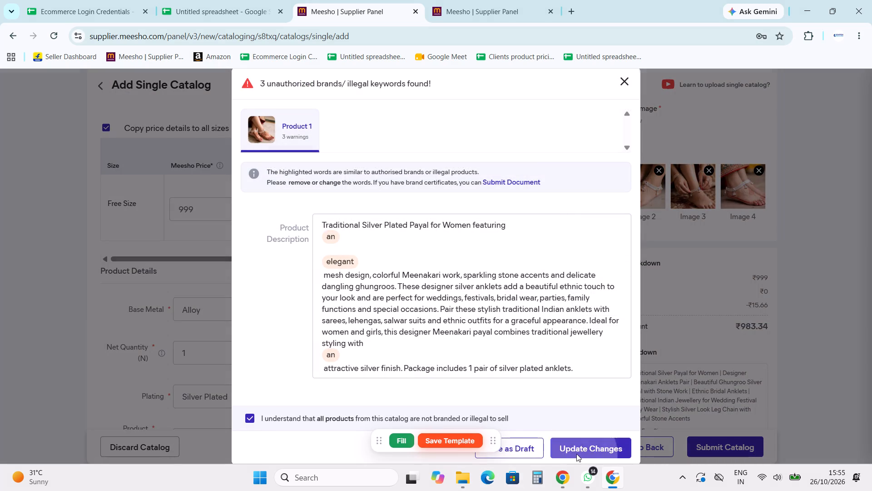
pyautogui.click(532, 289)
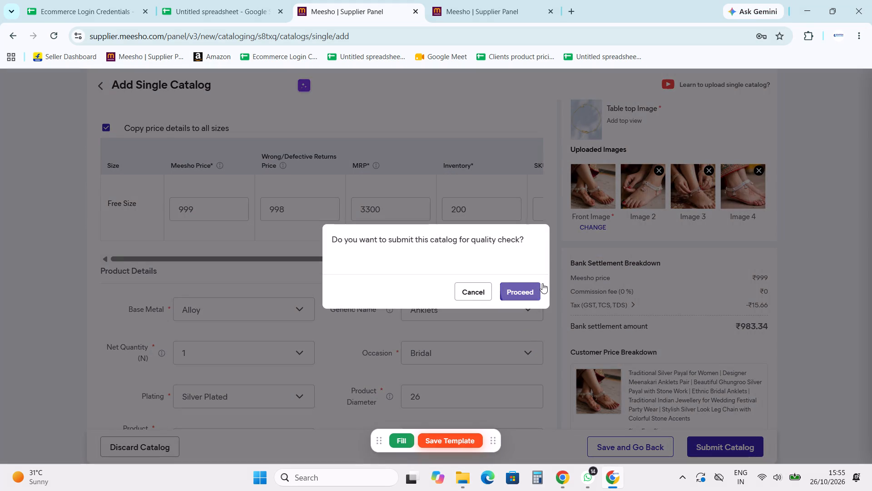
# Reload the Catalog Uploads page and check the newly submitted catalog in the single uploads list.
pyautogui.scroll(-1, 489, 235)
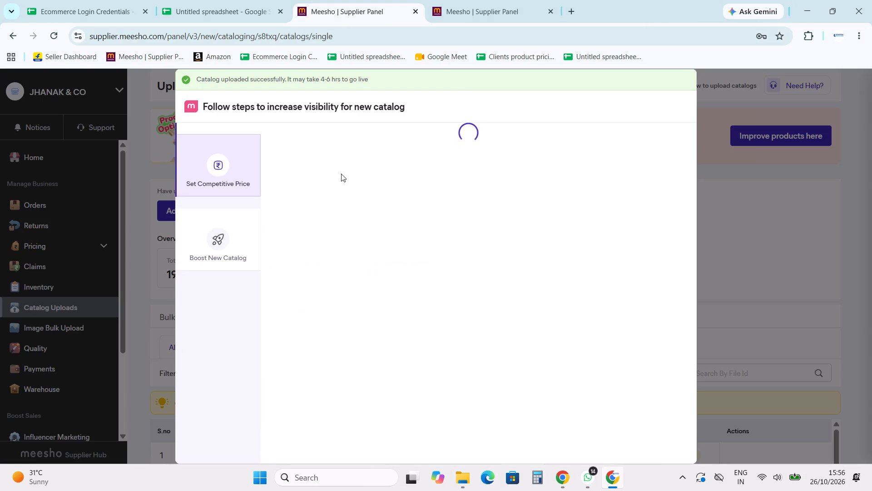
pyautogui.click(57, 37)
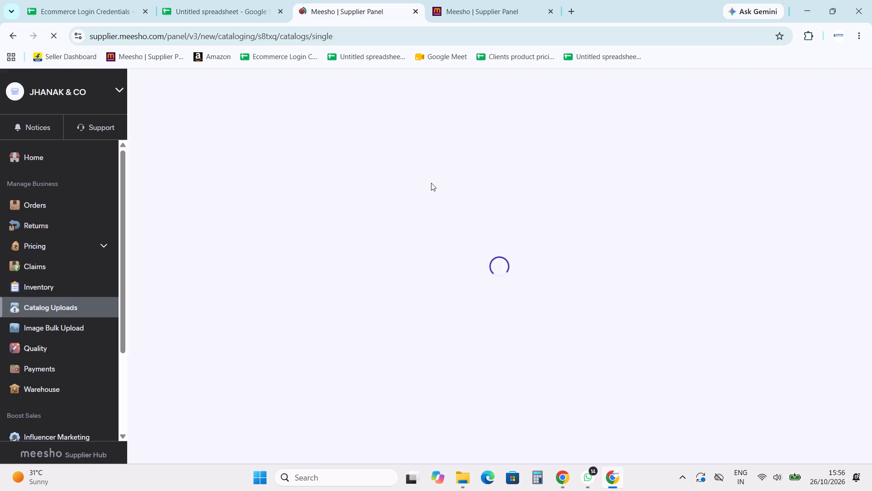
pyautogui.scroll(-7, 449, 173)
pyautogui.scroll(1, 453, 173)
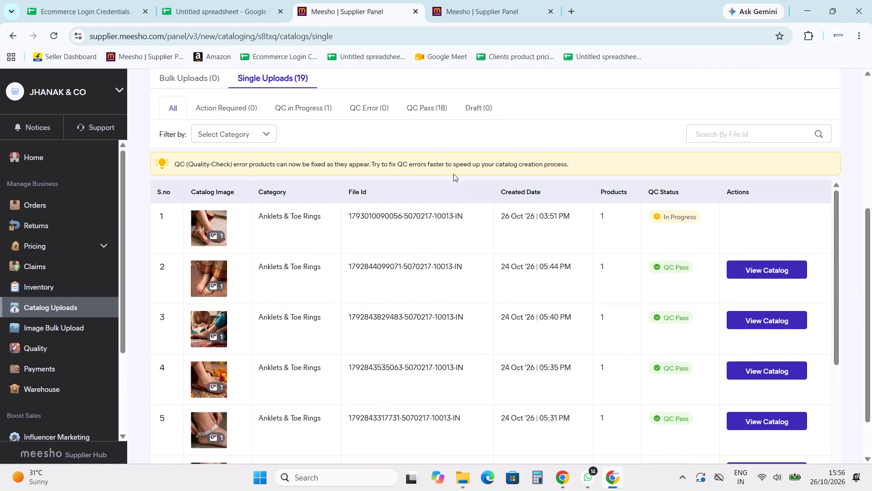
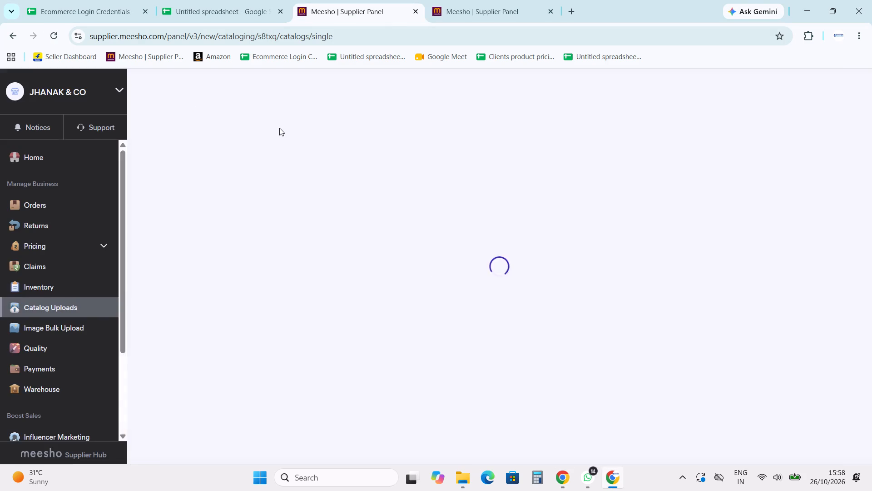
pyautogui.scroll(-4, 437, 170)
pyautogui.scroll(2, 394, 256)
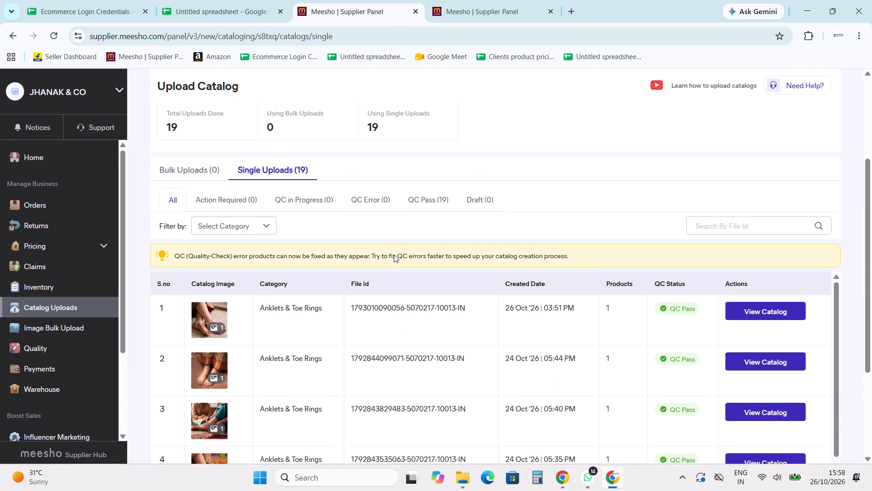
pyautogui.scroll(2, 261, 190)
# Start a single catalog under Anklets & Toe Rings with image 1 from the JC002 - Price_999 folder as the product image.
pyautogui.click(298, 219)
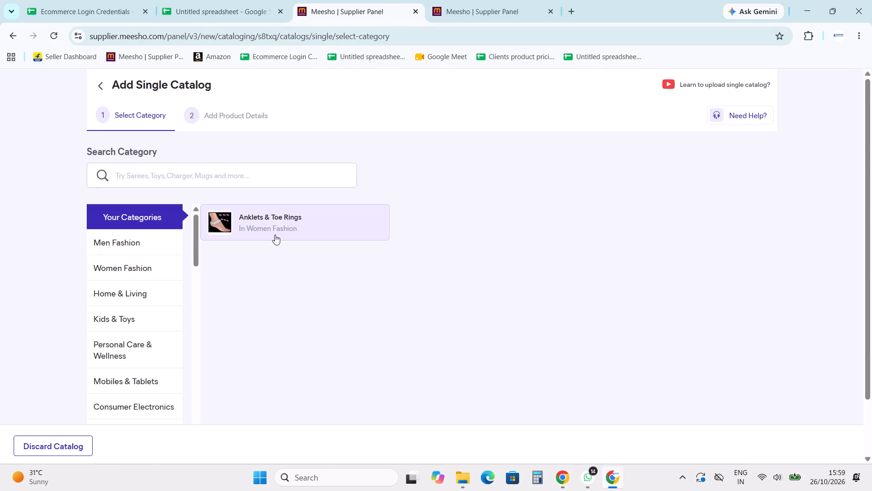
pyautogui.click(278, 228)
pyautogui.scroll(-1, 548, 250)
pyautogui.click(651, 333)
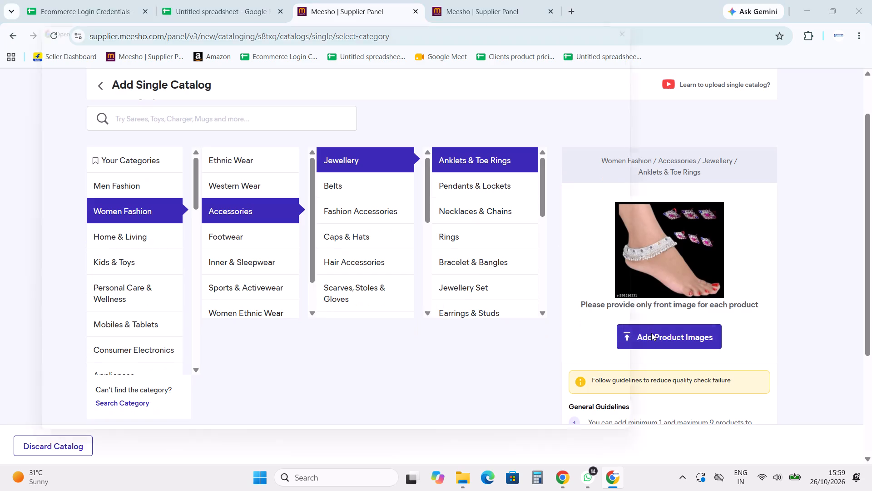
pyautogui.click(351, 32)
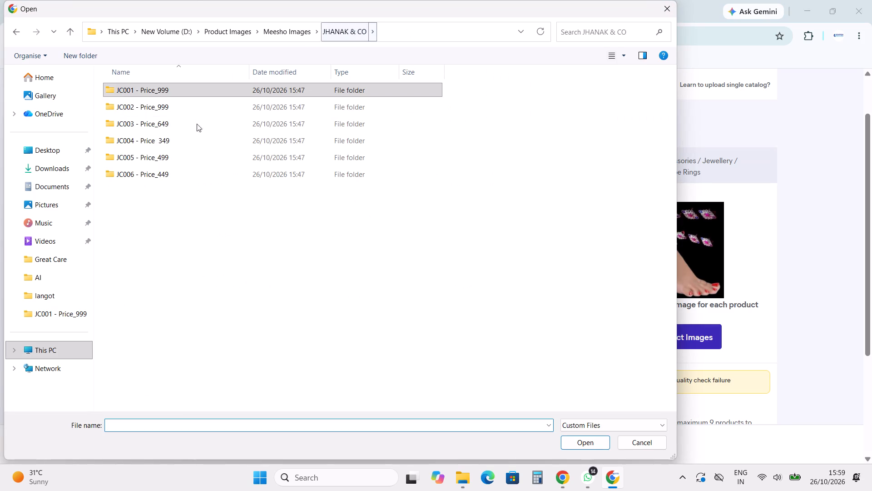
pyautogui.doubleClick(188, 112)
pyautogui.doubleClick(142, 102)
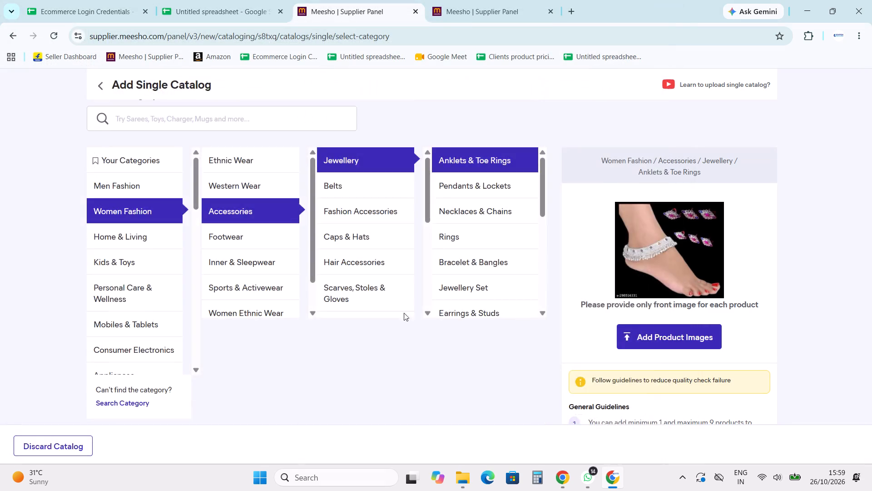
pyautogui.click(594, 406)
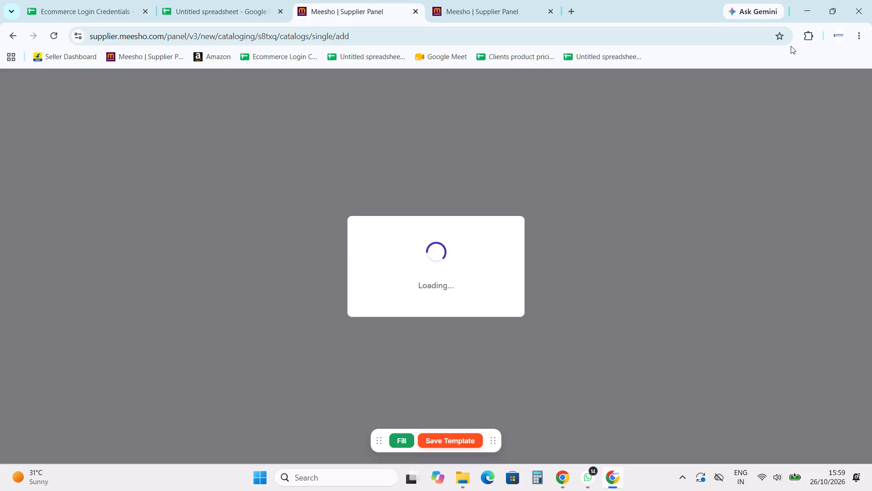
# Fill the product form with the saved JHANAK & CO. template for Anklets & Toe Rings in Lisstify.
pyautogui.click(809, 38)
pyautogui.click(708, 154)
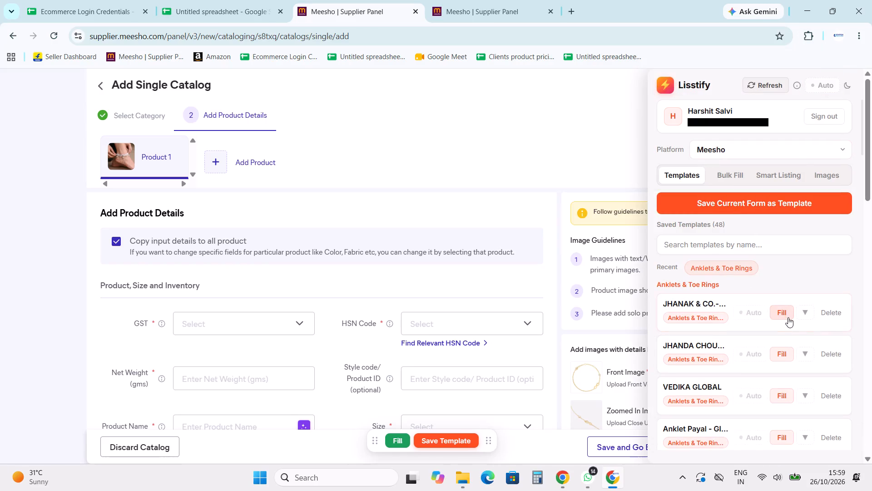
pyautogui.click(784, 316)
pyautogui.click(504, 148)
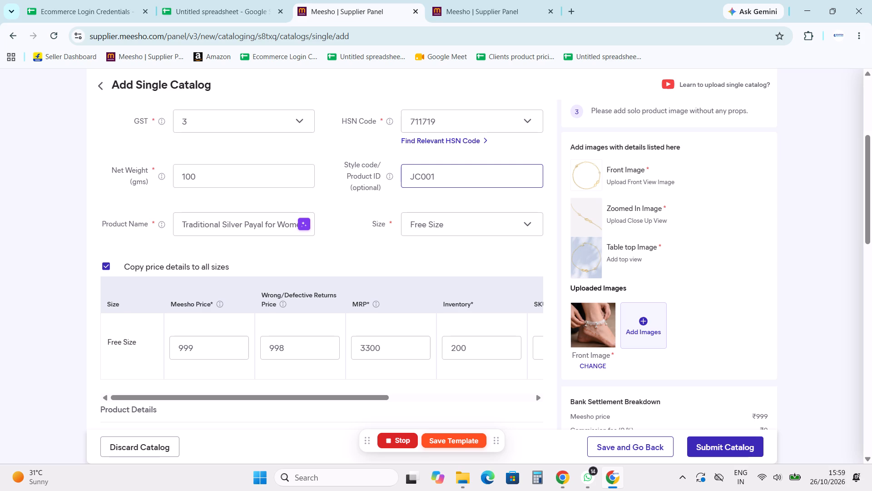
# Add images 2, 3 and 4 from the JC002 - Price_999 folder to the product's uploaded images.
pyautogui.click(647, 324)
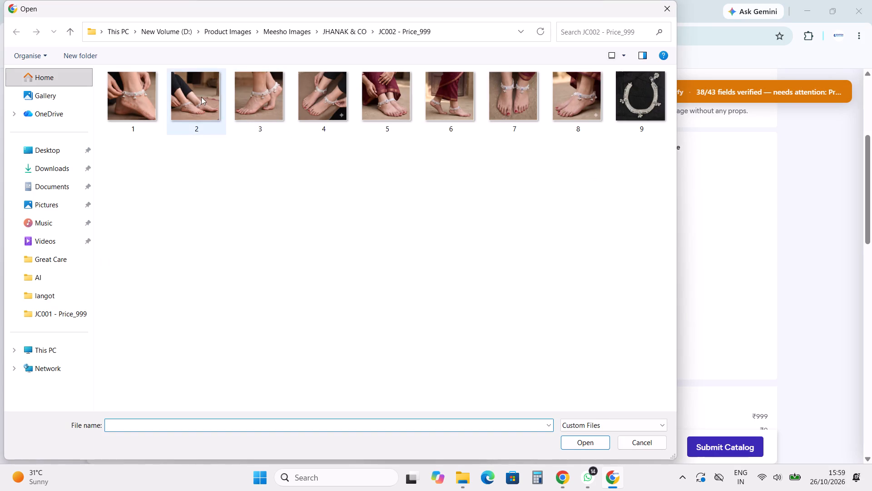
pyautogui.doubleClick(201, 97)
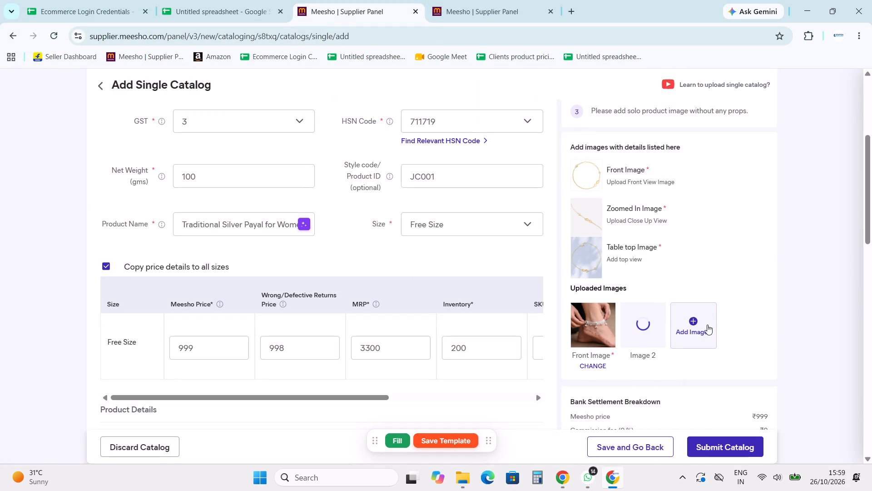
pyautogui.click(702, 325)
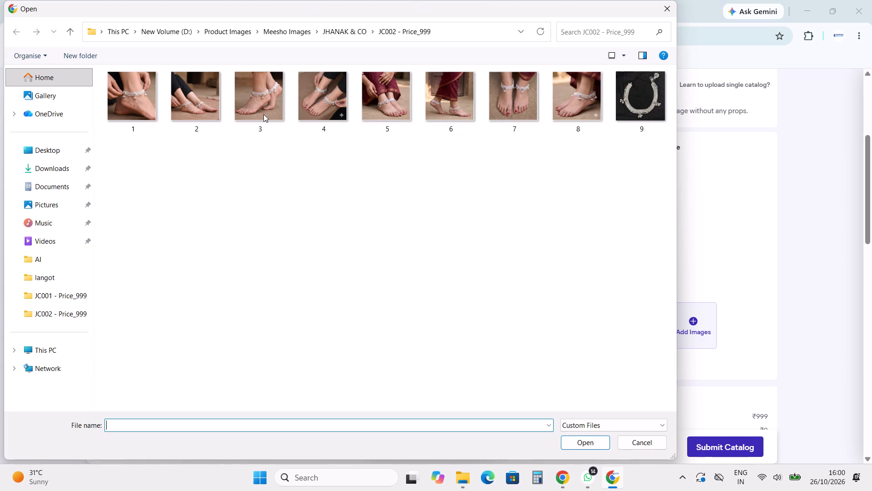
pyautogui.doubleClick(263, 95)
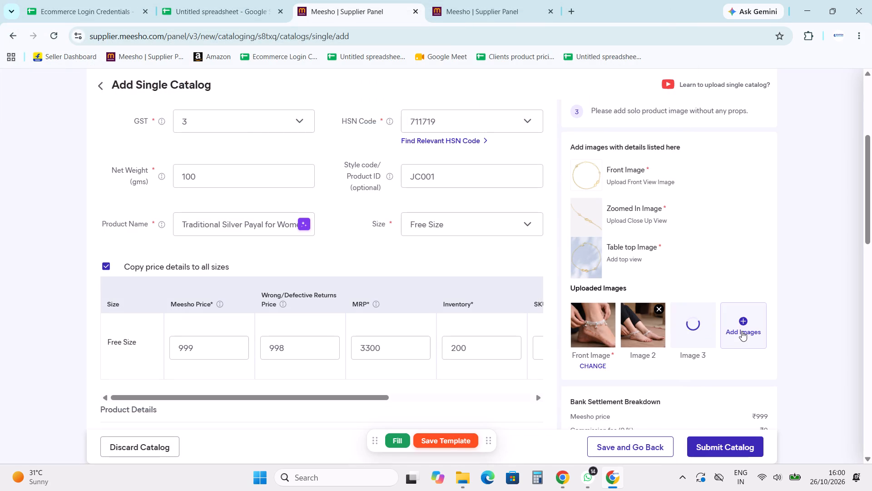
pyautogui.click(743, 329)
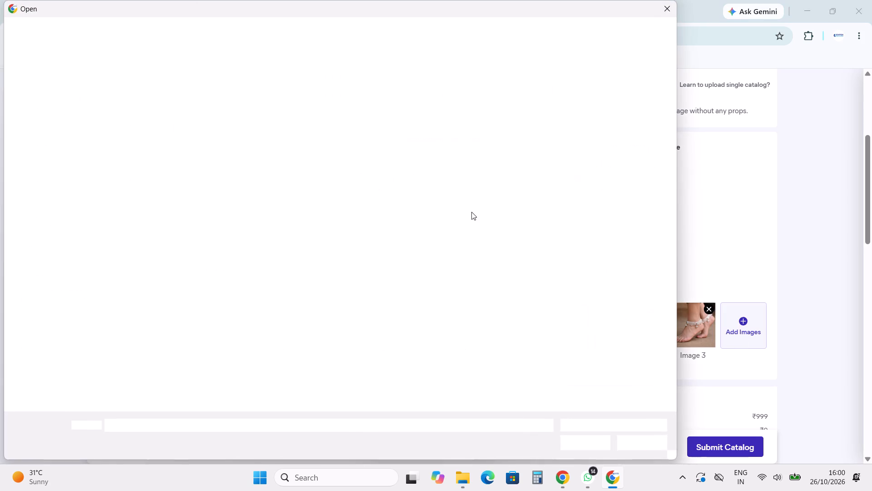
pyautogui.doubleClick(326, 98)
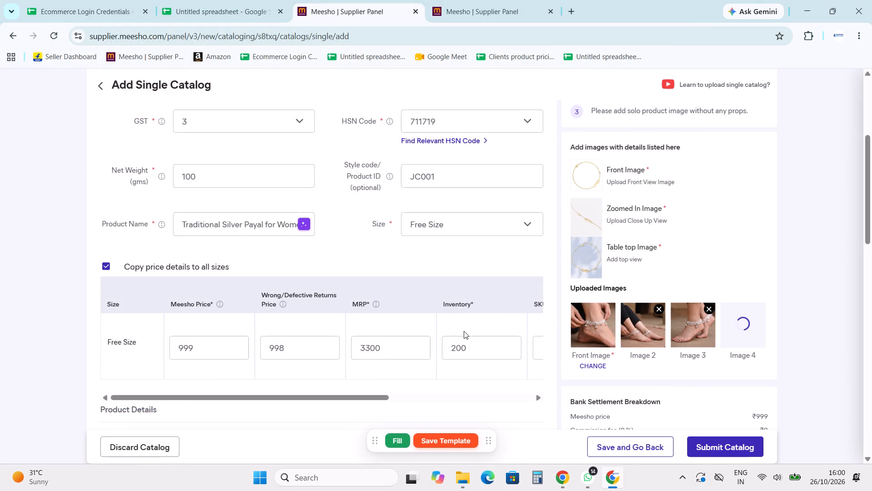
# Set the style code/product ID to JC002.
pyautogui.click(457, 171)
pyautogui.press('BackSpace')
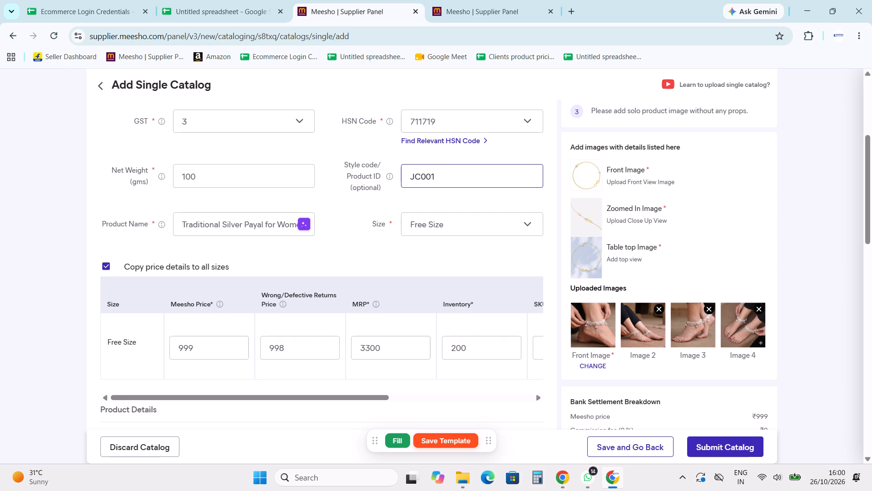
pyautogui.press('2')
pyautogui.click(274, 230)
pyautogui.hotkey('ctrl', 'a')
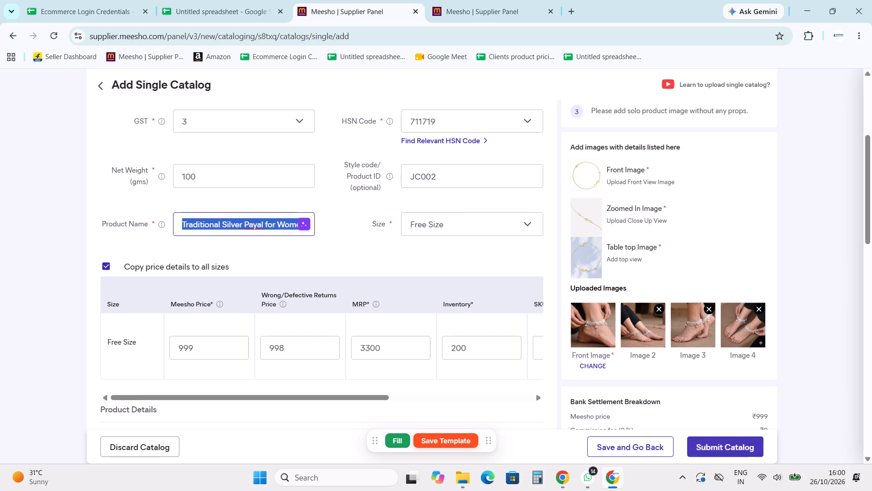
pyautogui.press('BackSpace')
pyautogui.hotkey('alt', 'Tab')
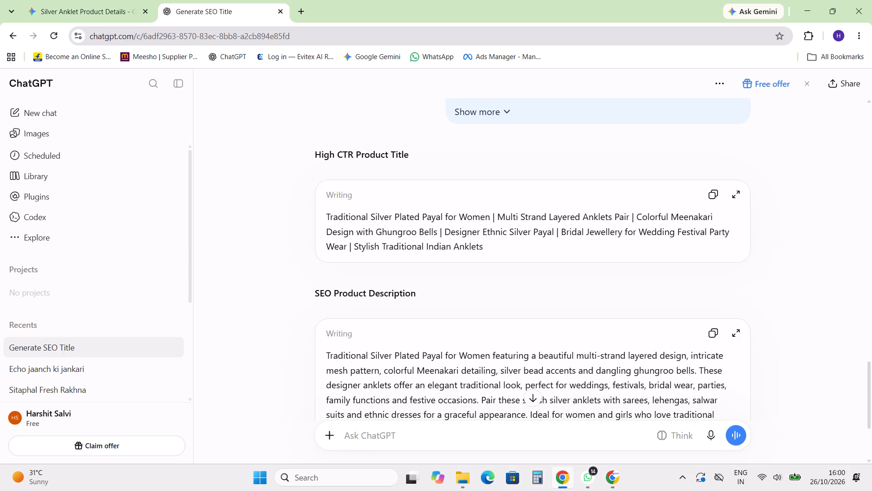
pyautogui.click(717, 192)
pyautogui.hotkey('alt', 'Tab')
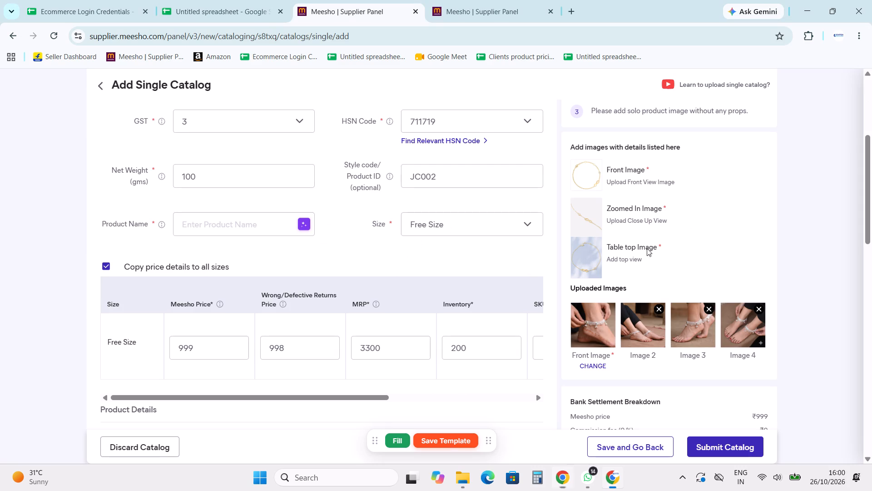
pyautogui.scroll(-5, 416, 266)
pyautogui.scroll(4, 396, 263)
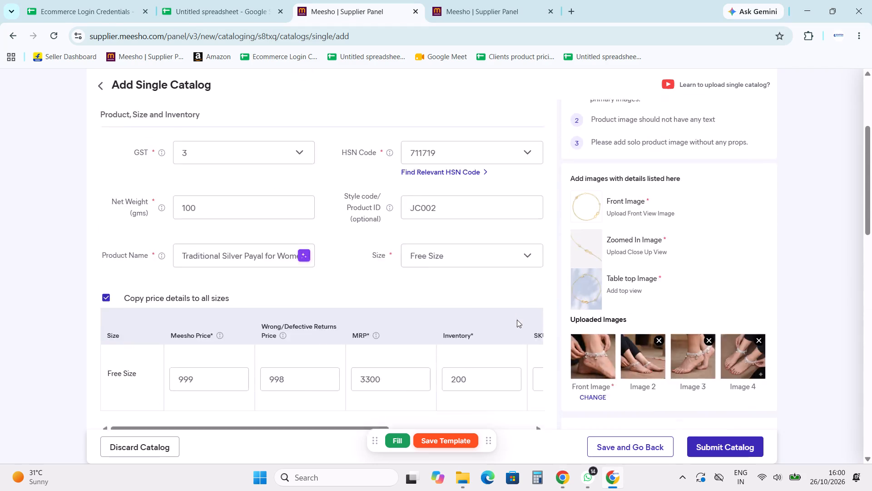
pyautogui.scroll(8, 517, 320)
pyautogui.scroll(-5, 519, 319)
pyautogui.click(717, 452)
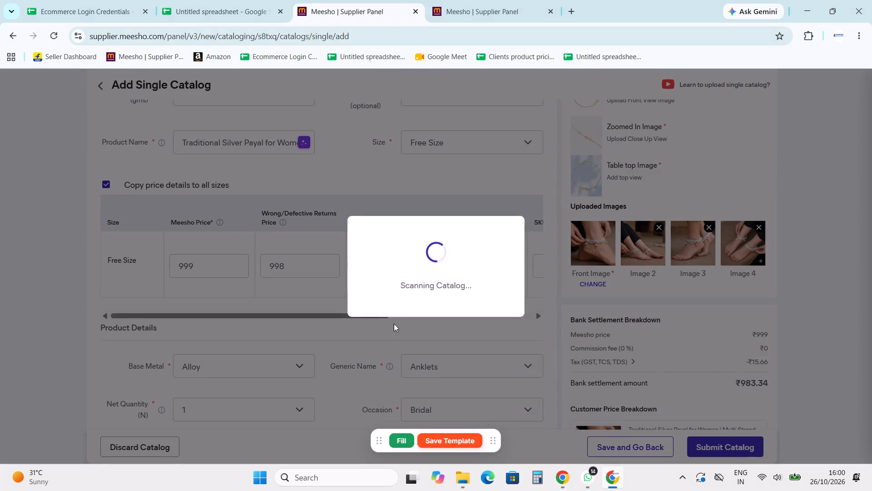
pyautogui.click(519, 295)
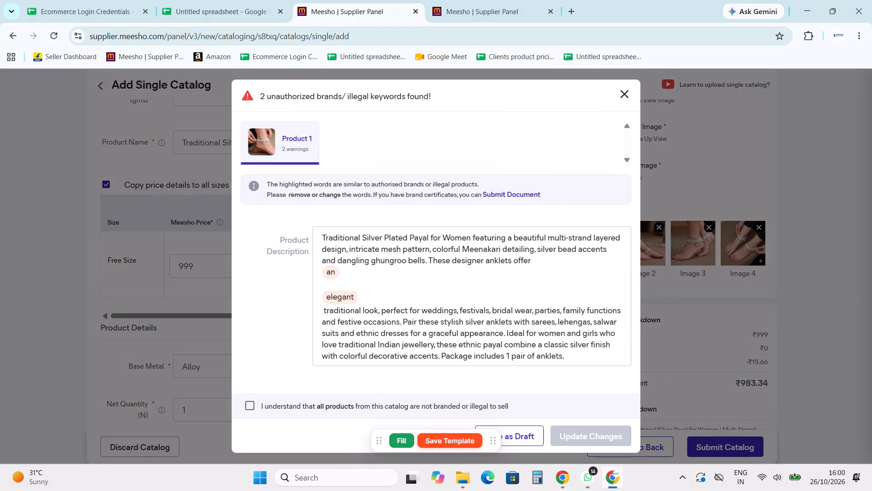
# Delete the flagged words "an elegant" from the product description.
pyautogui.moveTo(372, 299); pyautogui.dragTo(289, 265)
pyautogui.click(354, 295)
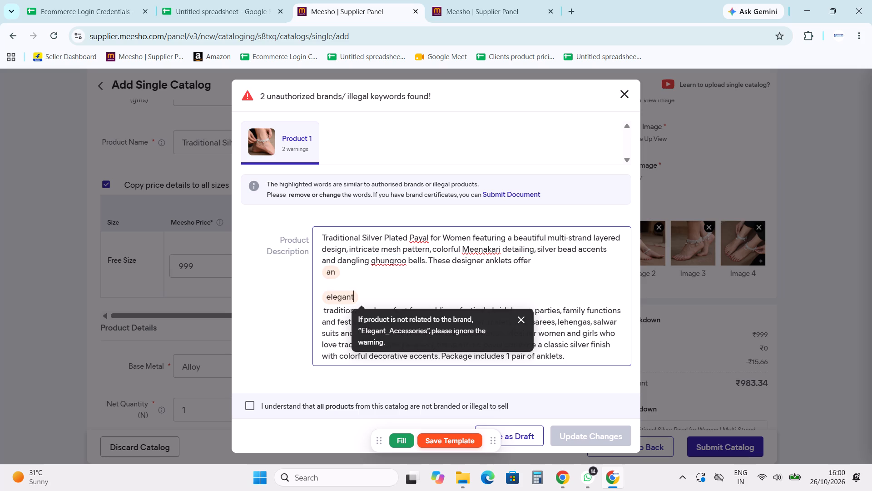
pyautogui.moveTo(369, 298); pyautogui.dragTo(305, 276)
pyautogui.press('BackSpace')
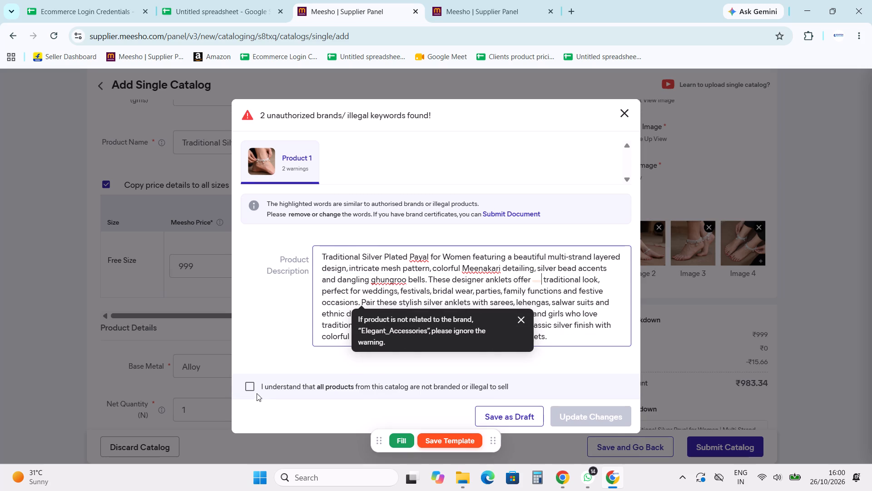
# Declare that all products are not branded or illegal to sell, and submit the updated JC002 catalog.
pyautogui.click(248, 384)
pyautogui.click(564, 415)
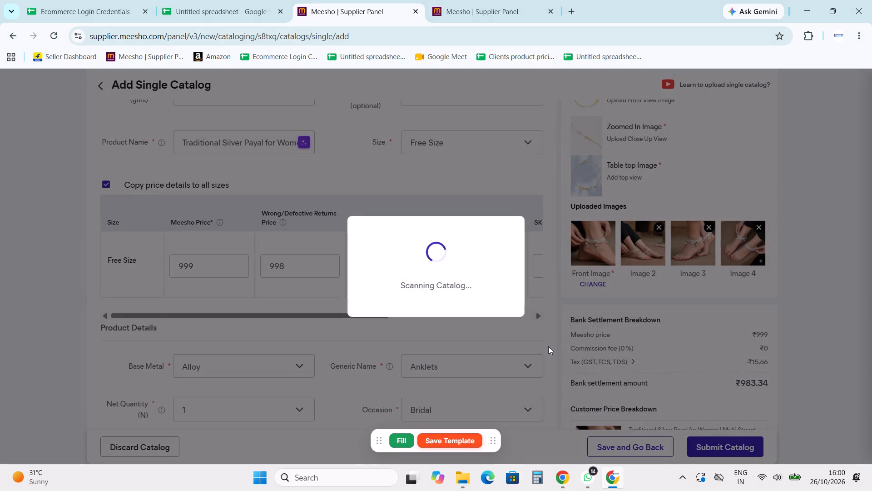
pyautogui.click(520, 292)
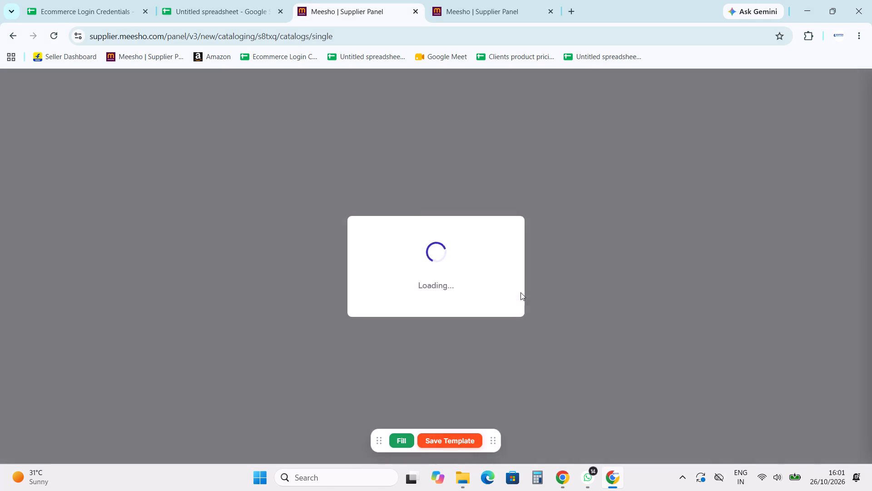
# Reload the uploads page and start a new single Anklets & Toe Rings catalog with image 1 from the JC003 - Price_649 folder.
pyautogui.click(52, 38)
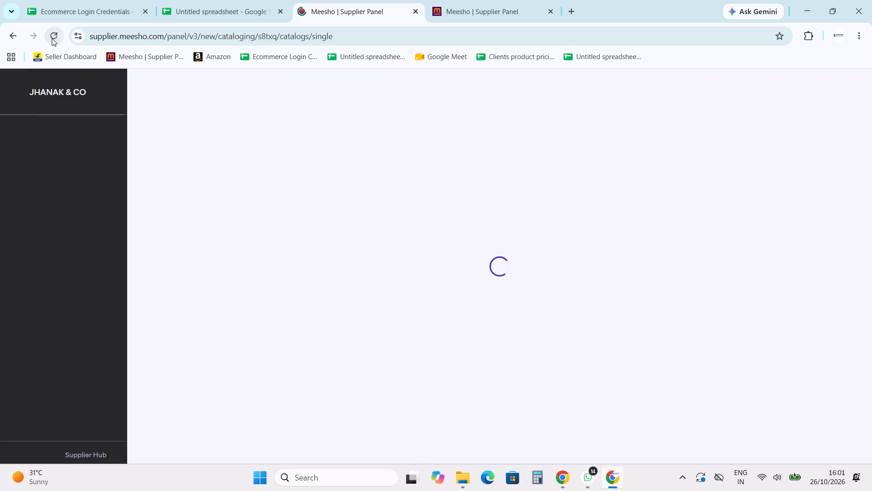
pyautogui.scroll(-4, 482, 210)
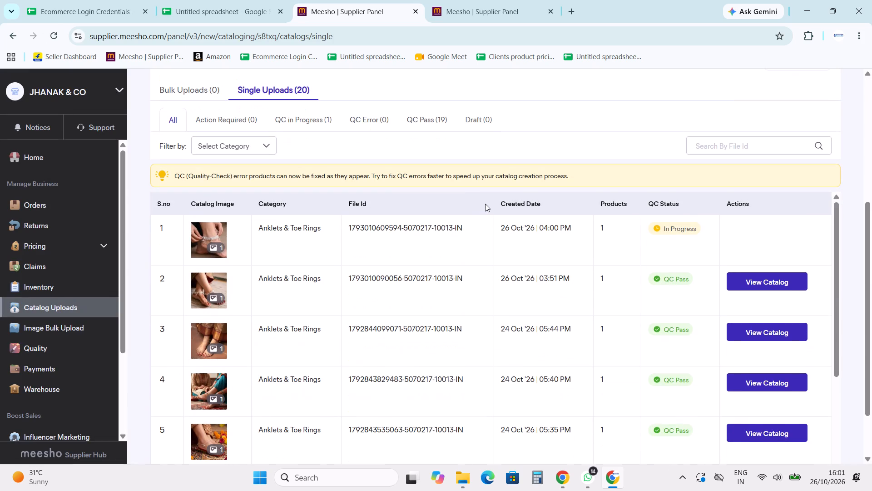
pyautogui.scroll(6, 485, 204)
pyautogui.click(308, 207)
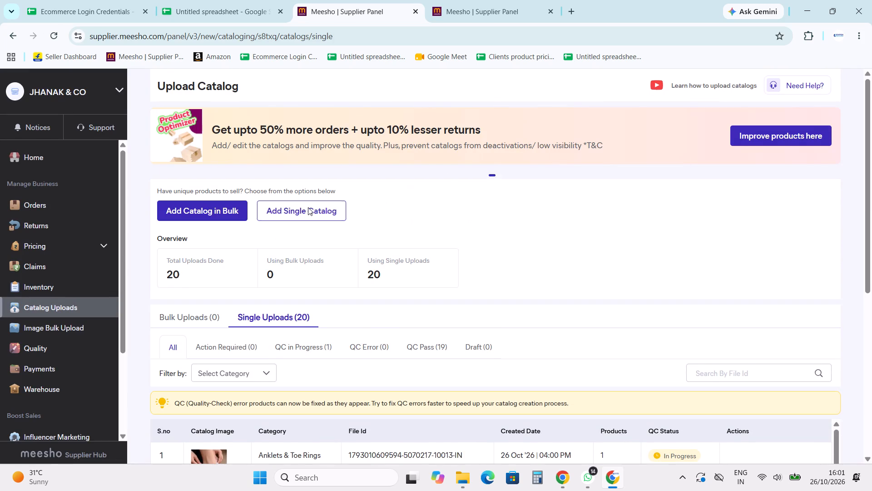
pyautogui.click(316, 231)
pyautogui.scroll(-2, 506, 230)
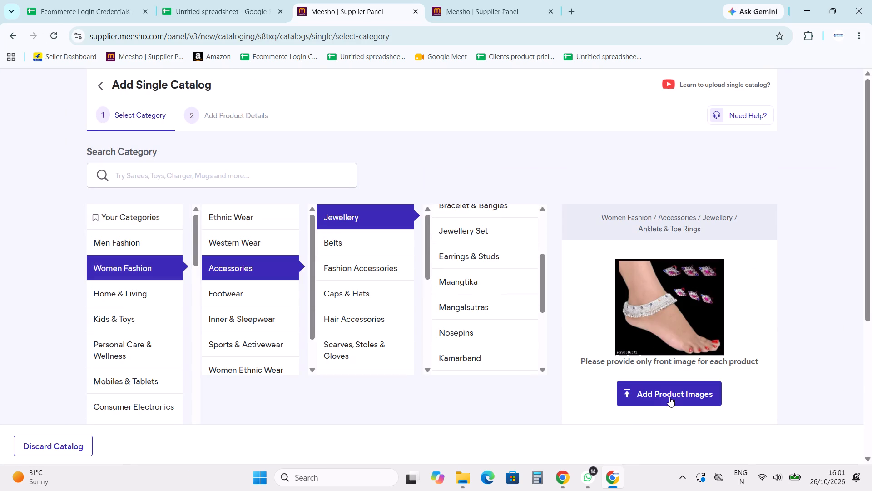
pyautogui.click(670, 397)
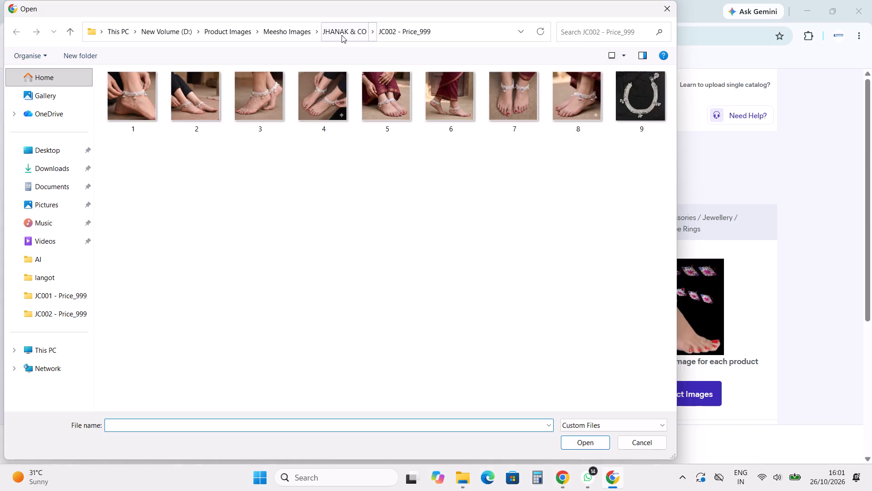
pyautogui.click(342, 35)
pyautogui.doubleClick(168, 120)
pyautogui.doubleClick(146, 101)
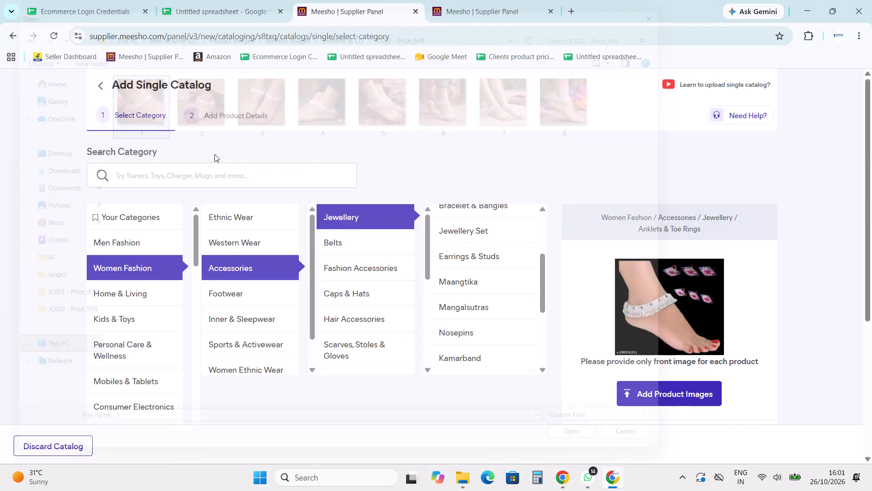
pyautogui.click(604, 411)
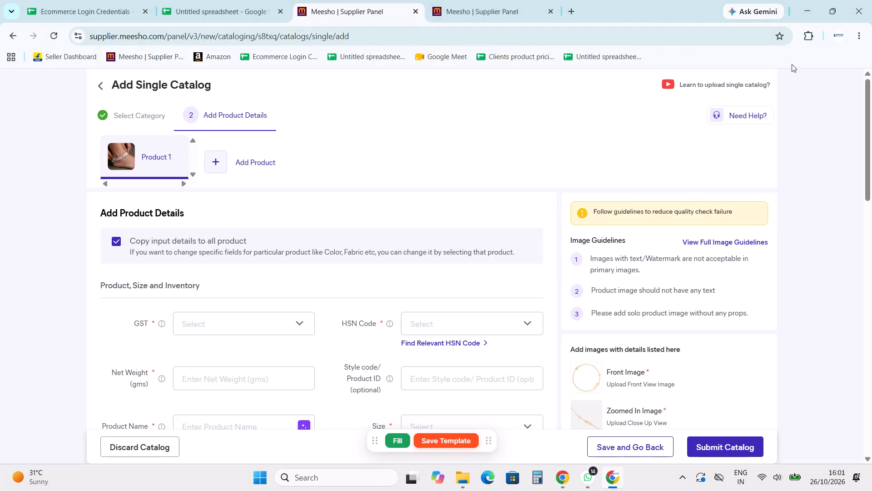
# Fill the new catalog form with the saved JHANAK & CO. Anklets & Toe Rings template in Lisstify.
pyautogui.click(809, 30)
pyautogui.click(730, 150)
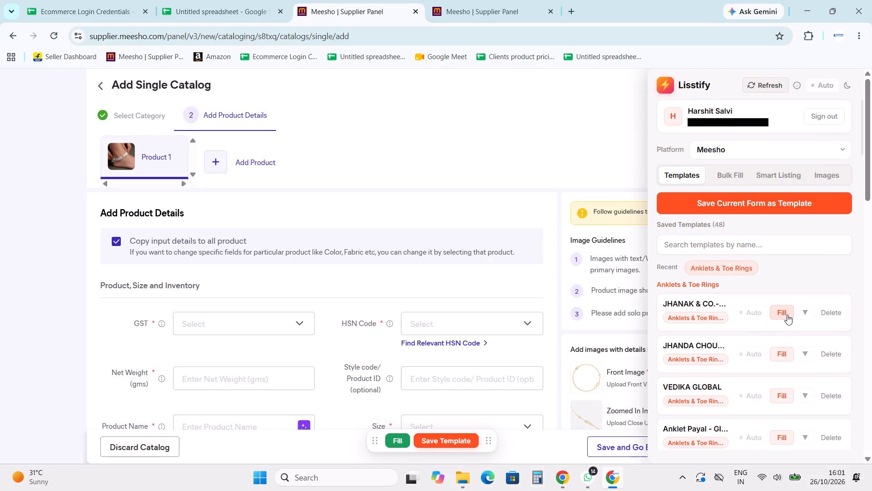
pyautogui.click(787, 315)
pyautogui.click(452, 135)
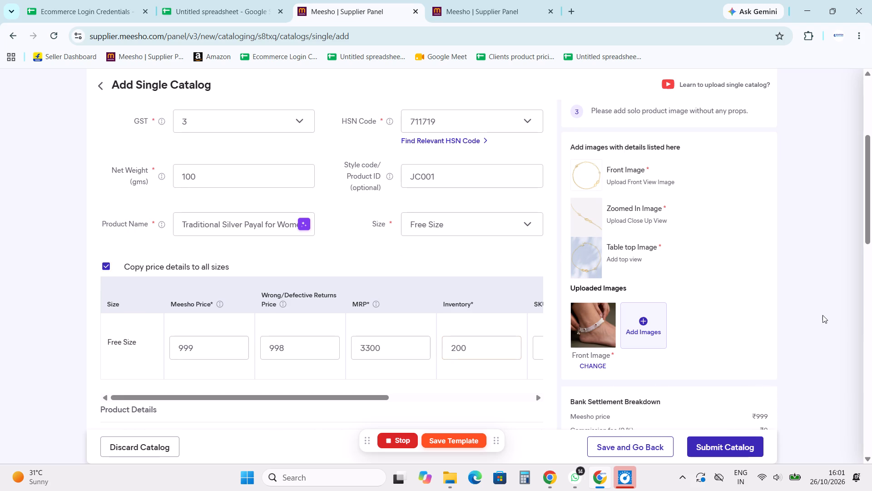
# Add images 2, 3 and 4 from the JC003 - Price_649 folder to the product.
pyautogui.click(793, 295)
pyautogui.click(635, 329)
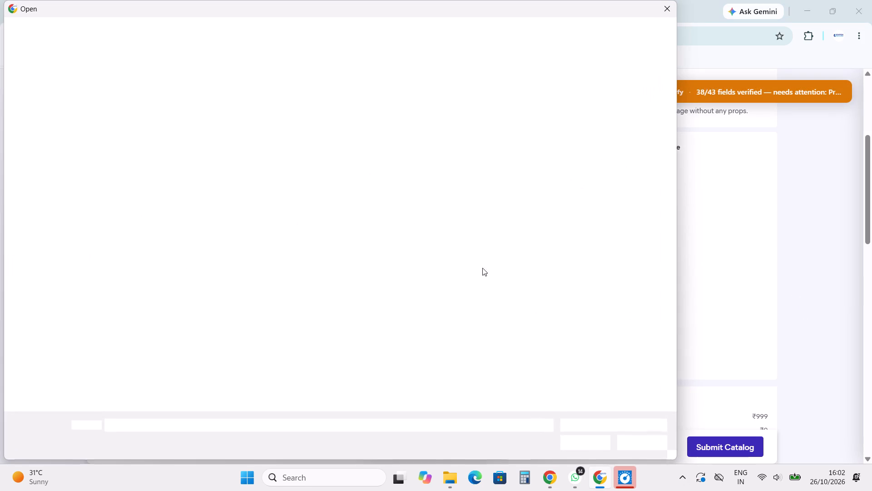
pyautogui.moveTo(204, 95); pyautogui.dragTo(204, 100)
pyautogui.click(204, 100)
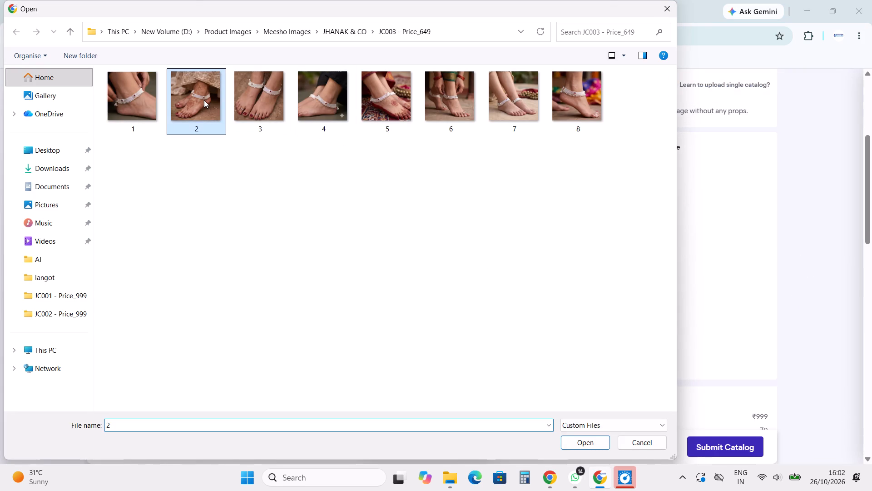
pyautogui.doubleClick(204, 100)
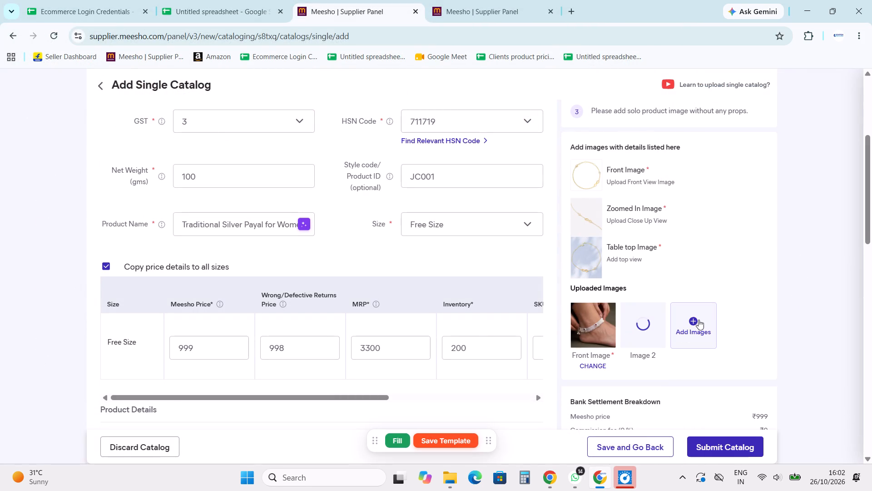
pyautogui.click(699, 320)
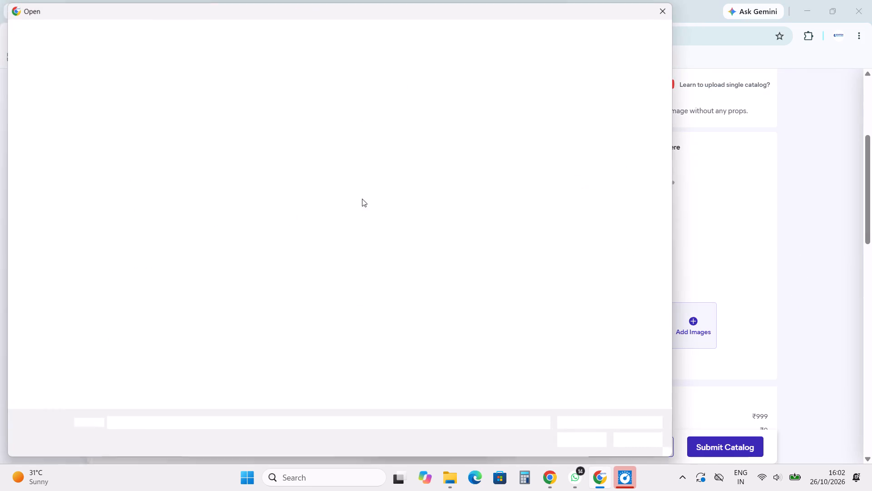
pyautogui.doubleClick(256, 103)
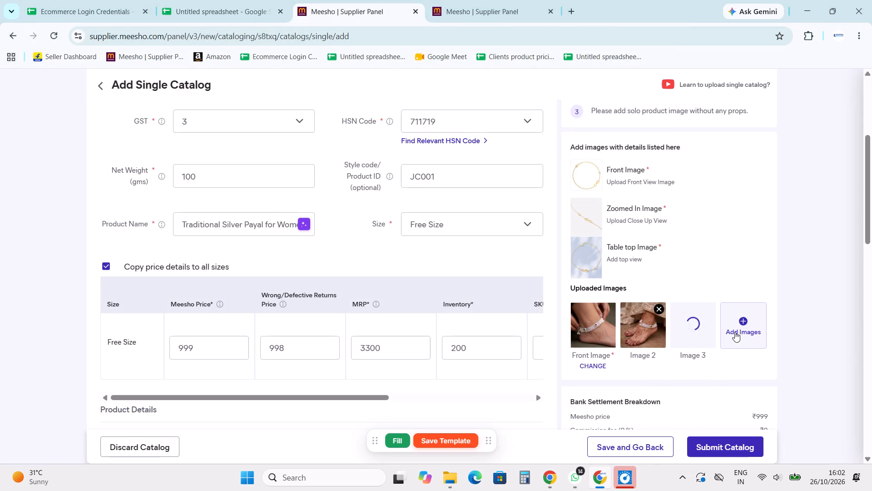
pyautogui.click(735, 332)
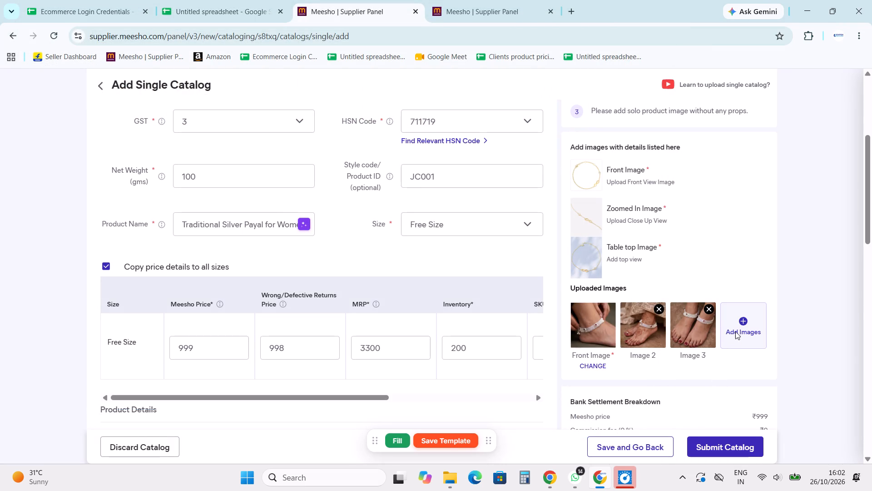
pyautogui.doubleClick(335, 101)
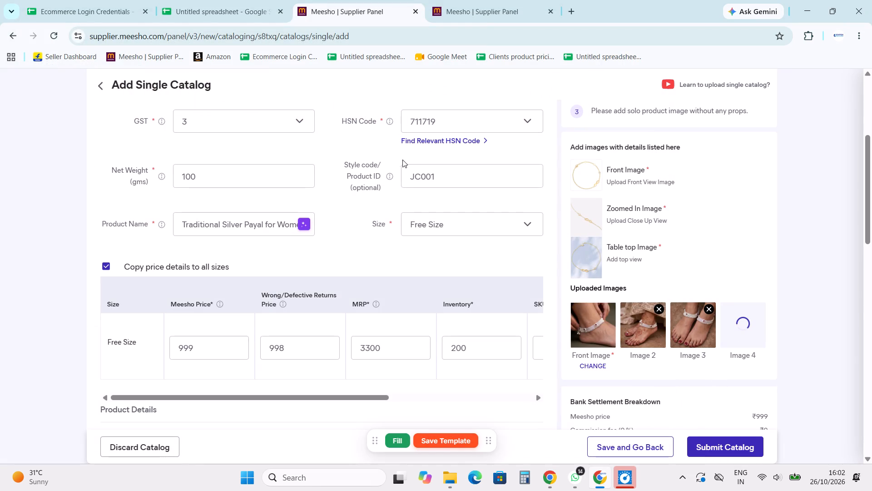
# Set the style code/product ID to JC003.
pyautogui.click(461, 180)
pyautogui.press('BackSpace')
pyautogui.press('3')
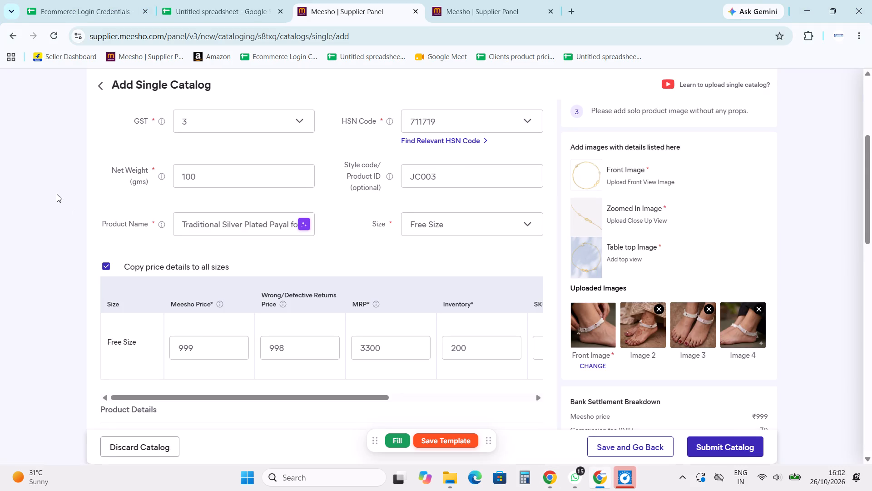
# Check the JC003 folder's price, and set the Meesho price to 649, wrong/defective returns price to 648 and MRP to 1800.
pyautogui.scroll(-3, 226, 237)
pyautogui.hotkey('alt', 'Tab')
pyautogui.hotkey('alt', 'Tab')
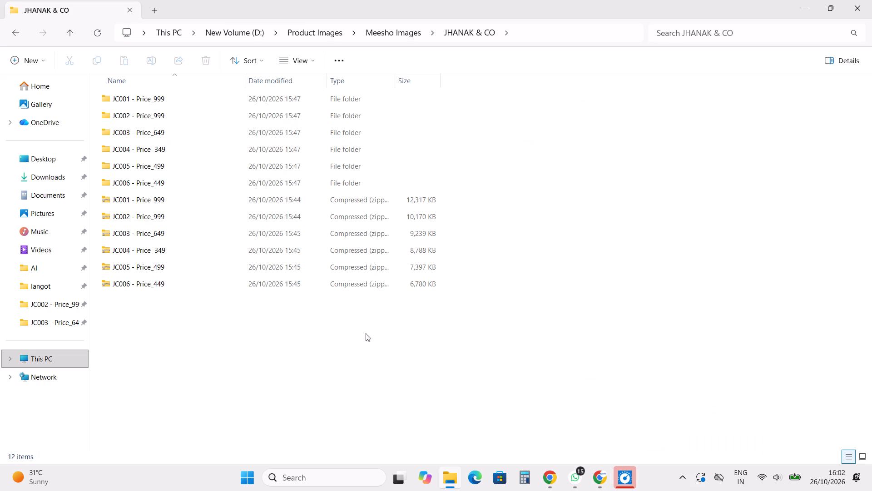
pyautogui.click(385, 383)
pyautogui.hotkey('alt', 'Tab')
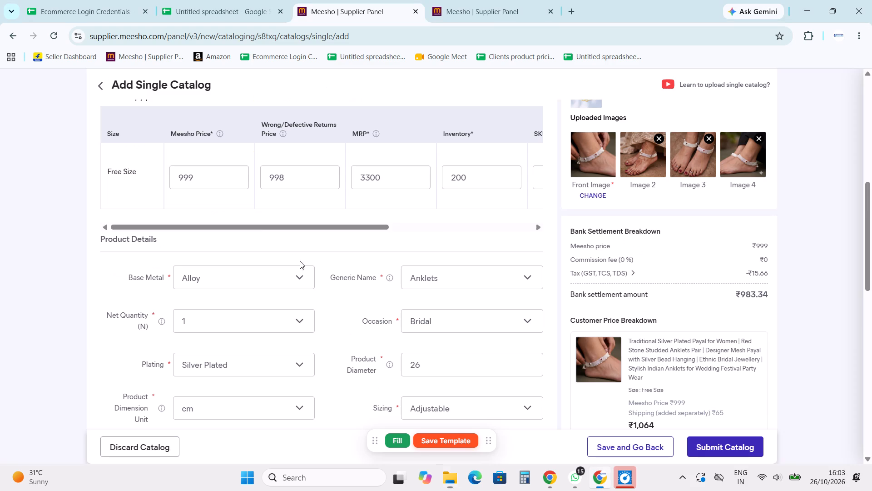
pyautogui.scroll(1, 202, 245)
pyautogui.moveTo(207, 235); pyautogui.dragTo(150, 230)
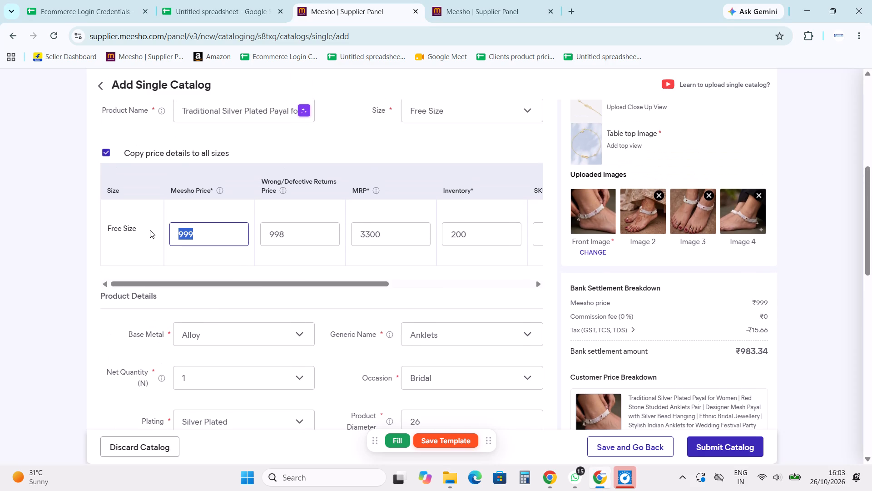
pyautogui.write('649')
pyautogui.doubleClick(278, 231)
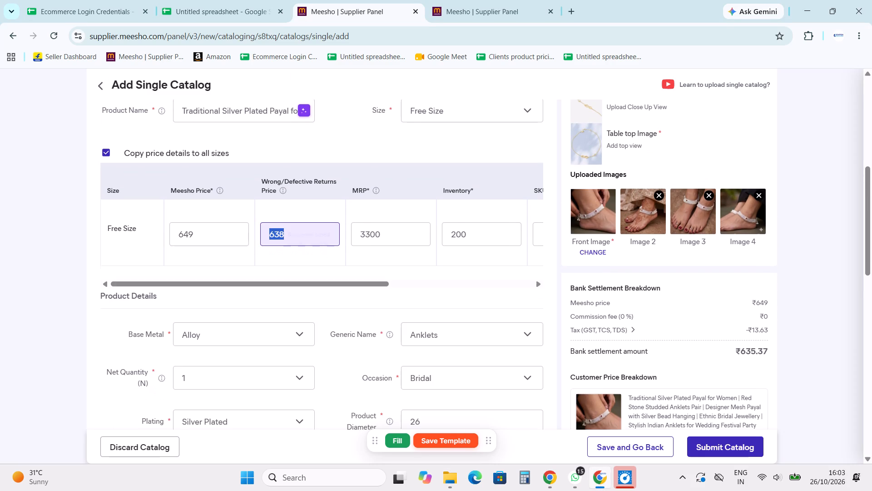
pyautogui.write('648')
pyautogui.click(33, 255)
pyautogui.doubleClick(365, 232)
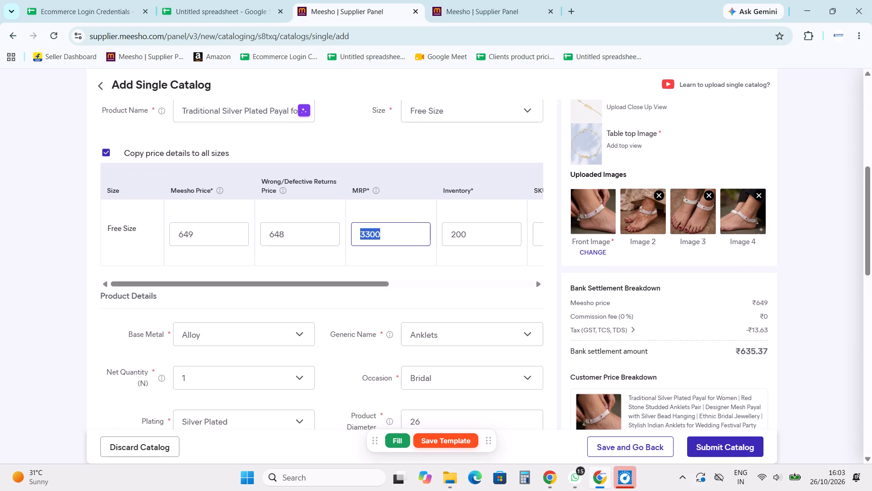
pyautogui.write('1800')
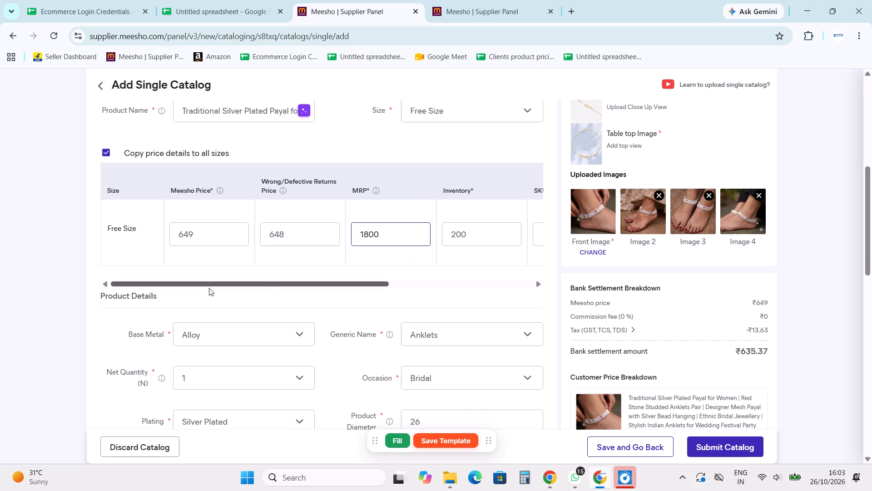
pyautogui.click(19, 288)
# Replace the template's product description with the new SEO product description from ChatGPT.
pyautogui.scroll(-16, 420, 324)
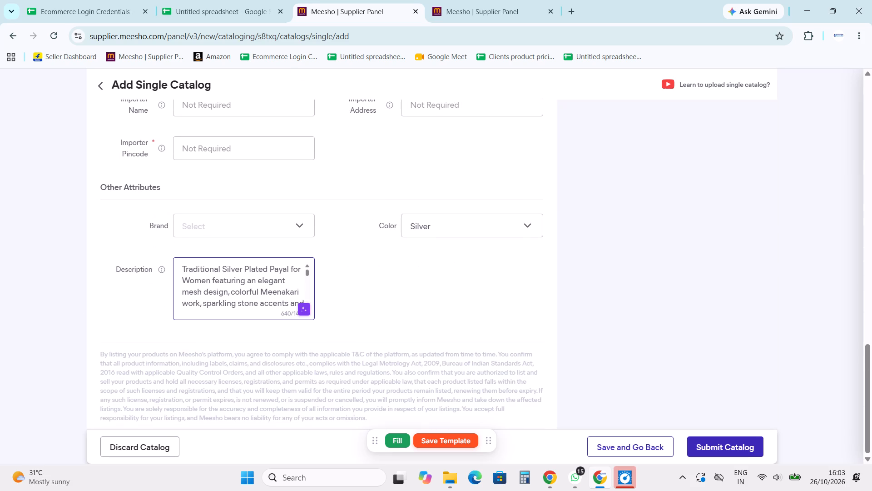
pyautogui.click(261, 277)
pyautogui.hotkey('ctrl', 'a')
pyautogui.press('BackSpace')
pyautogui.hotkey('alt', 'Tab')
pyautogui.hotkey('alt', 'Tab')
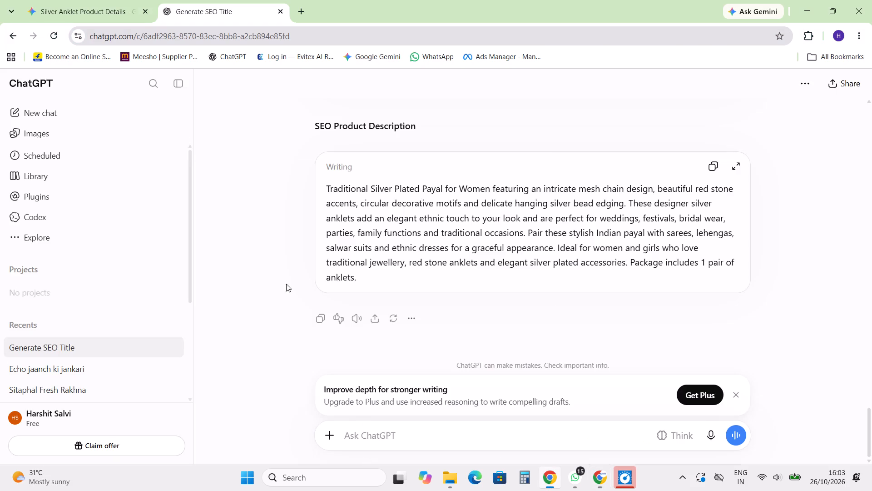
pyautogui.scroll(-4, 395, 236)
pyautogui.tripleClick(465, 190)
pyautogui.hotkey('ctrl', 'c')
pyautogui.hotkey('alt', 'Tab')
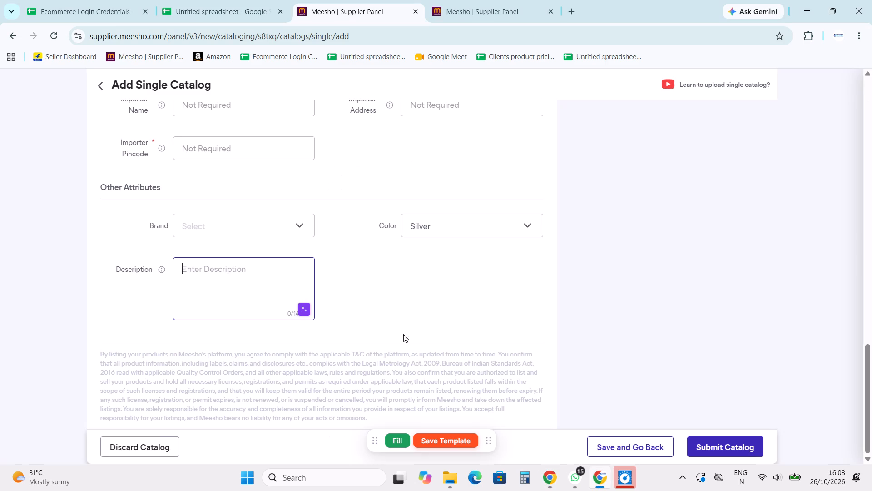
pyautogui.hotkey('ctrl', 'v')
pyautogui.click(576, 323)
# Review the completed form and submit the JC003 catalog.
pyautogui.scroll(20, 593, 319)
pyautogui.scroll(4, 593, 319)
pyautogui.scroll(-6, 599, 319)
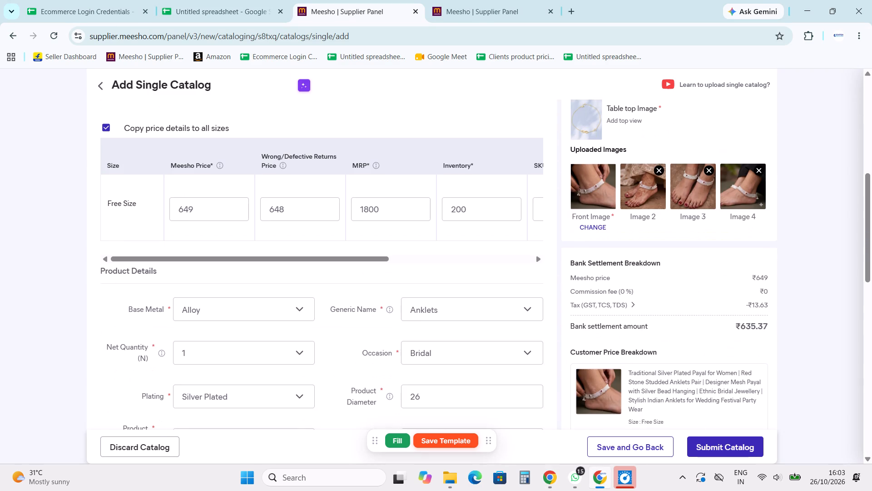
pyautogui.click(722, 444)
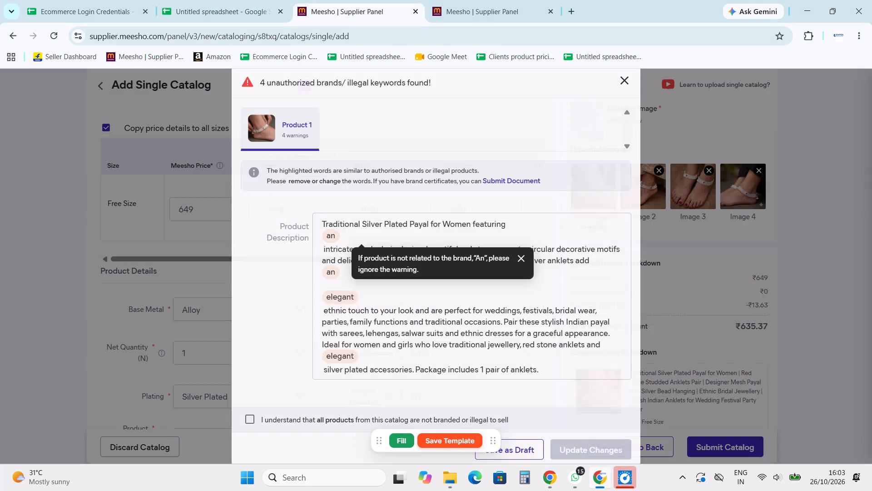
# Delete the flagged words "elegant" and "an" from the description, accept the not branded or illegal declaration, and update the changes.
pyautogui.doubleClick(335, 356)
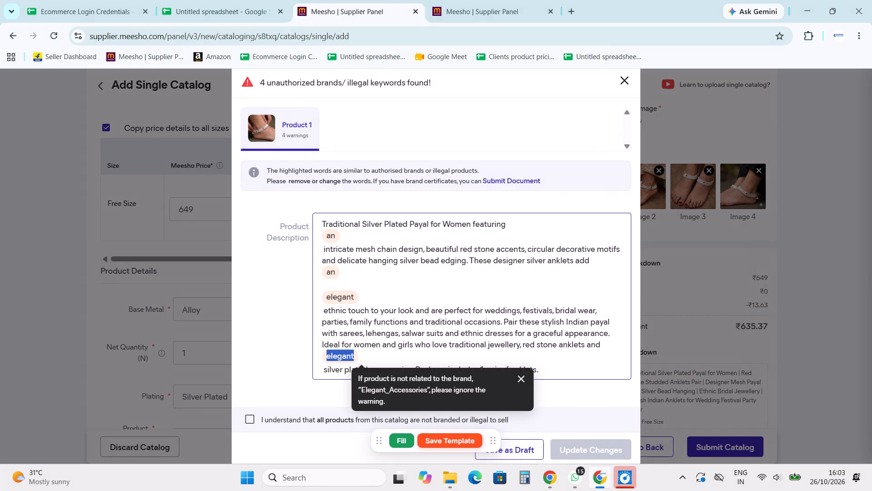
pyautogui.press('BackSpace')
pyautogui.doubleClick(340, 297)
pyautogui.press('BackSpace')
pyautogui.doubleClick(325, 286)
pyautogui.press('BackSpace')
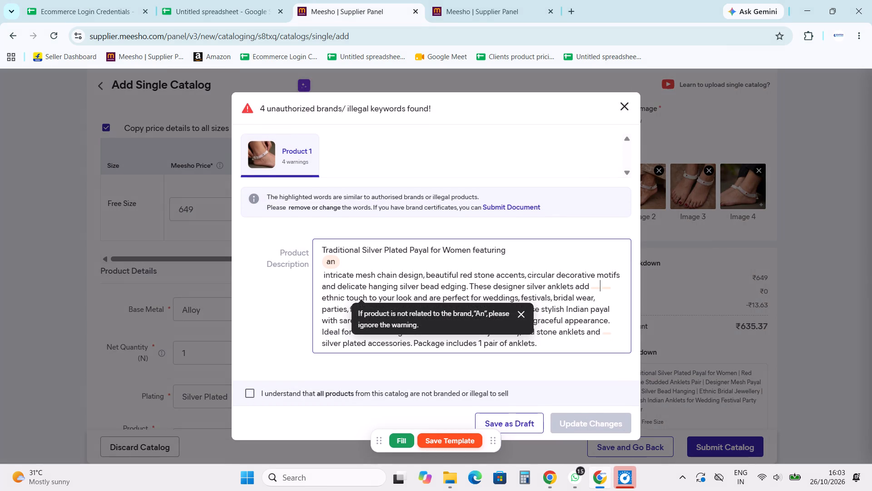
pyautogui.doubleClick(331, 263)
pyautogui.press('BackSpace')
pyautogui.click(249, 384)
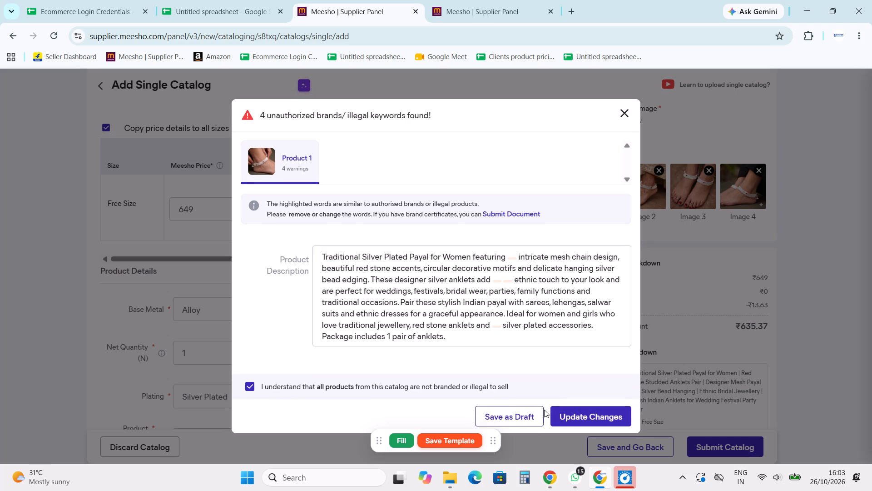
pyautogui.click(580, 421)
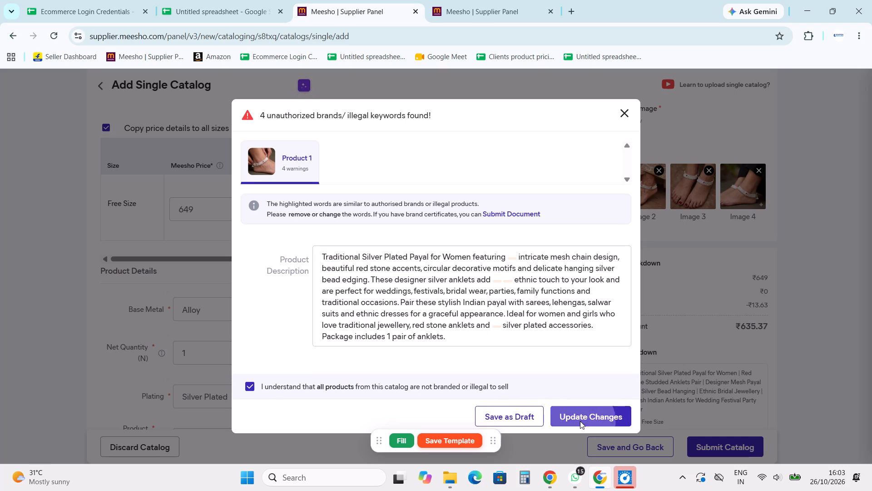
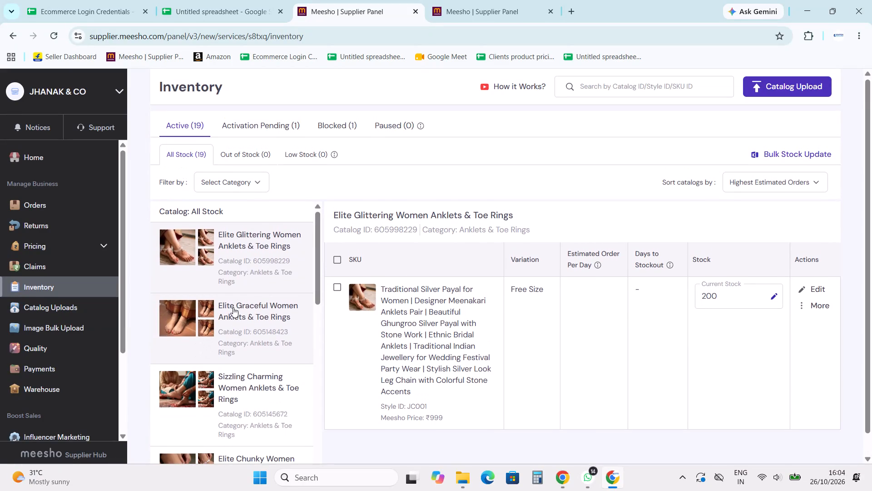
# Compare the active anklet catalogs in the Meesho inventory with the product images in the JC002 folder.
pyautogui.scroll(-3, 232, 307)
pyautogui.hotkey('alt', 'Tab')
pyautogui.hotkey('alt', 'Tab')
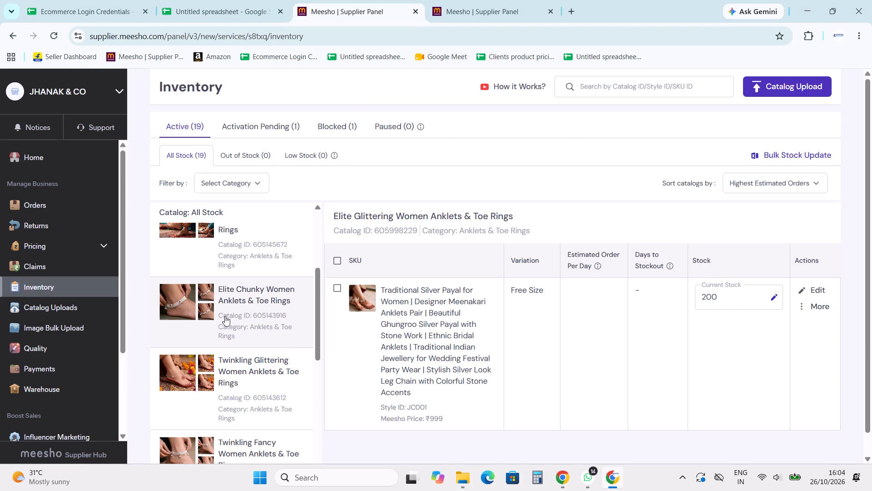
pyautogui.scroll(2, 231, 331)
pyautogui.scroll(-3, 239, 322)
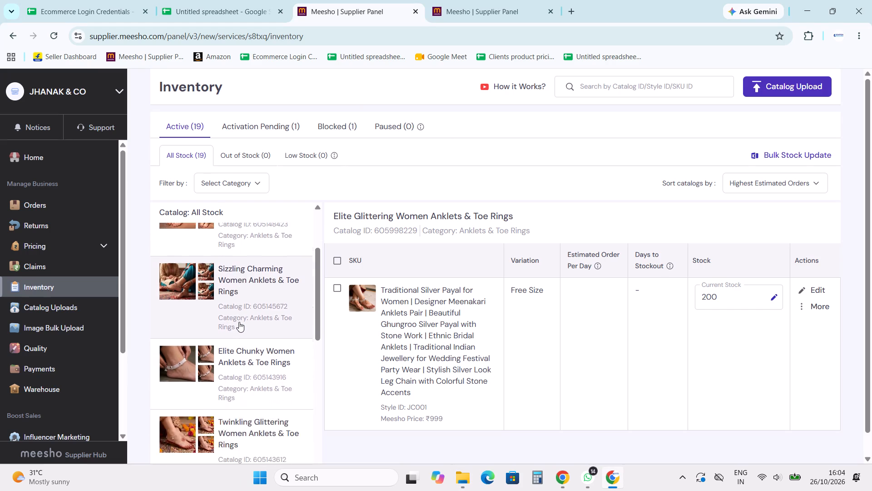
pyautogui.hotkey('alt', 'Tab')
pyautogui.hotkey('alt', 'Tab')
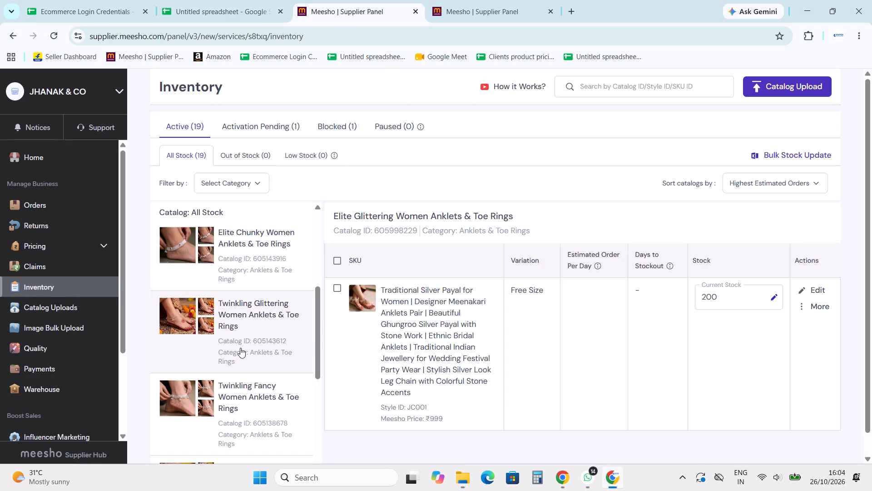
pyautogui.hotkey('alt', 'Tab')
pyautogui.hotkey('alt', 'Tab')
pyautogui.scroll(-2, 237, 406)
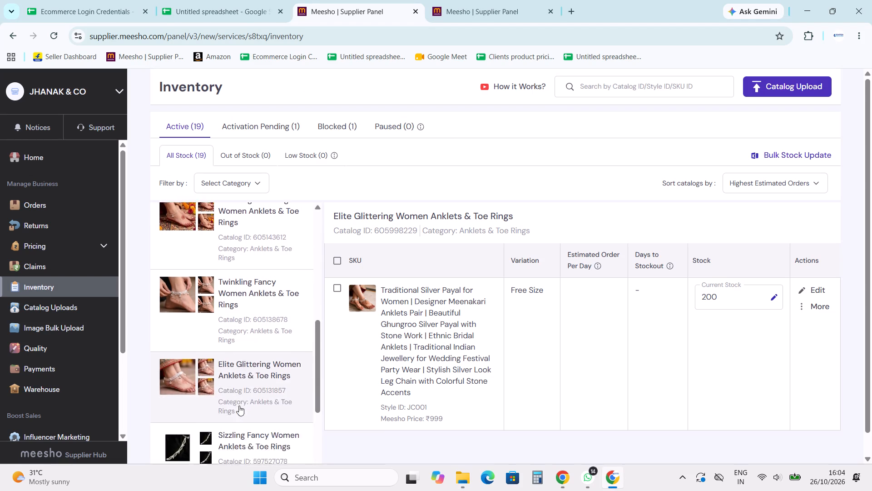
pyautogui.scroll(-1, 239, 406)
pyautogui.hotkey('alt', 'Tab')
pyautogui.hotkey('alt', 'Tab')
pyautogui.hotkey('alt', 'Tab')
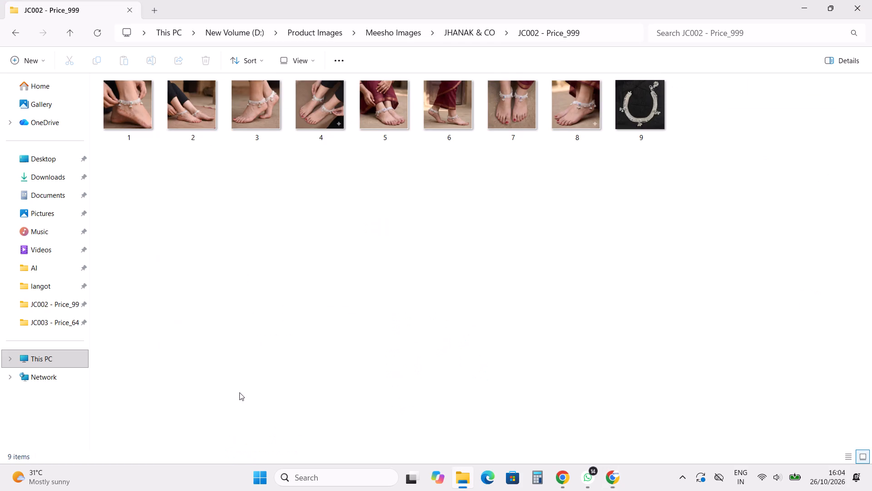
pyautogui.hotkey('alt', 'Tab')
pyautogui.hotkey('alt', 'Tab')
pyautogui.hotkey('alt', 'Tab')
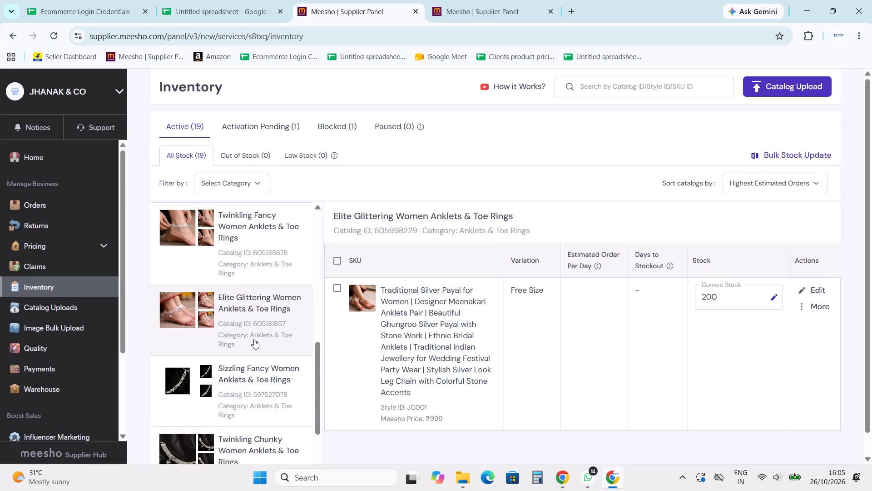
pyautogui.scroll(-10, 254, 339)
pyautogui.scroll(10, 229, 319)
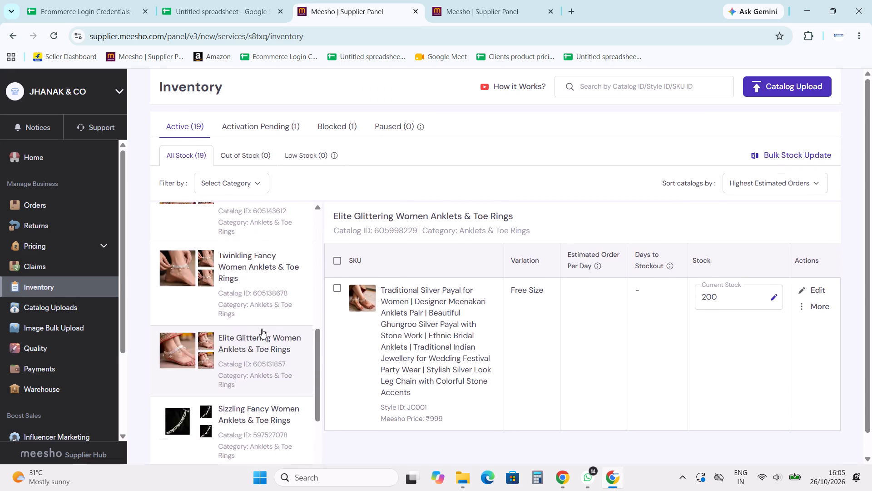
pyautogui.scroll(12, 262, 329)
pyautogui.hotkey('alt', 'Tab')
pyautogui.hotkey('alt', 'Tab')
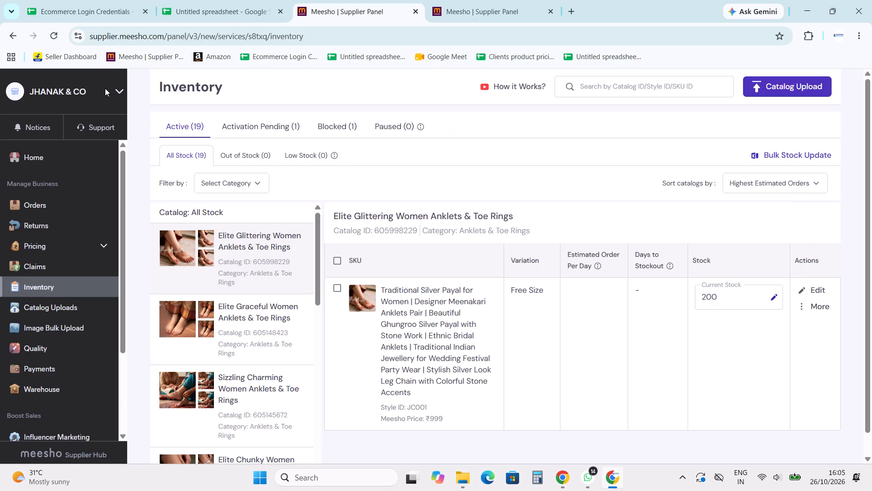
# Reload the inventory, check the QC status of the single catalog uploads, and view the newest upload in the inventory.
pyautogui.click(62, 33)
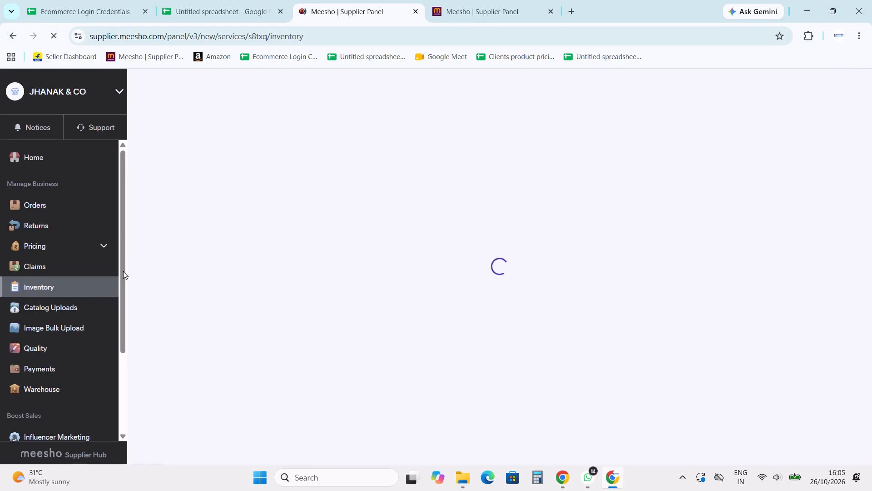
pyautogui.click(88, 298)
pyautogui.click(289, 323)
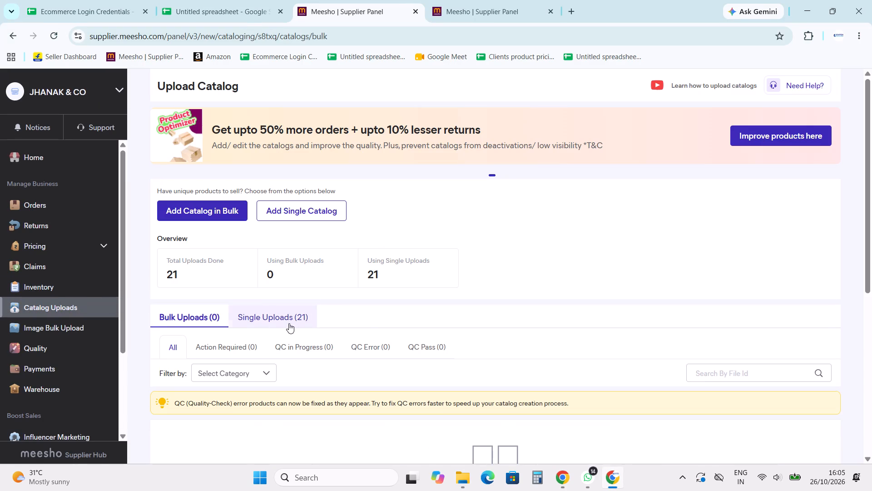
pyautogui.scroll(-2, 595, 249)
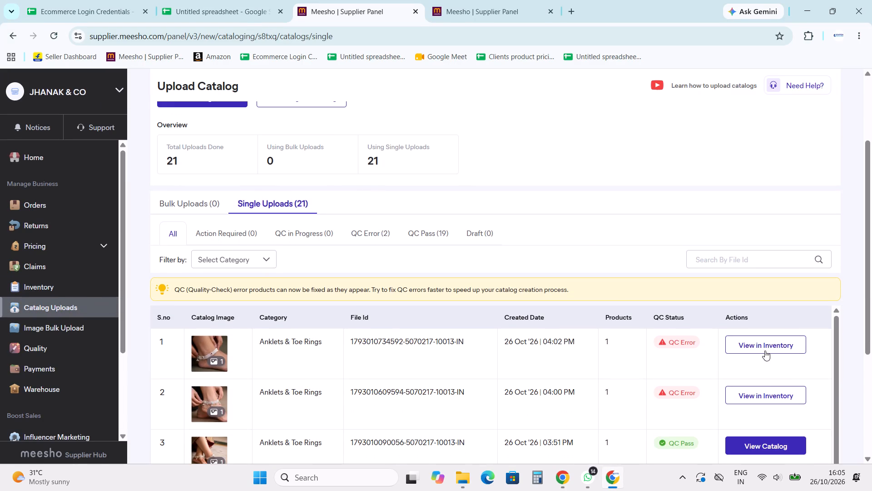
pyautogui.click(765, 350)
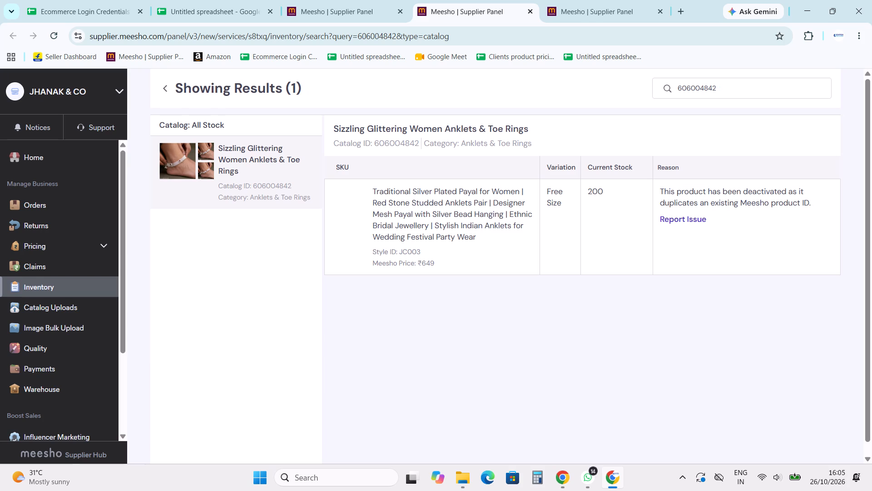
pyautogui.click(93, 304)
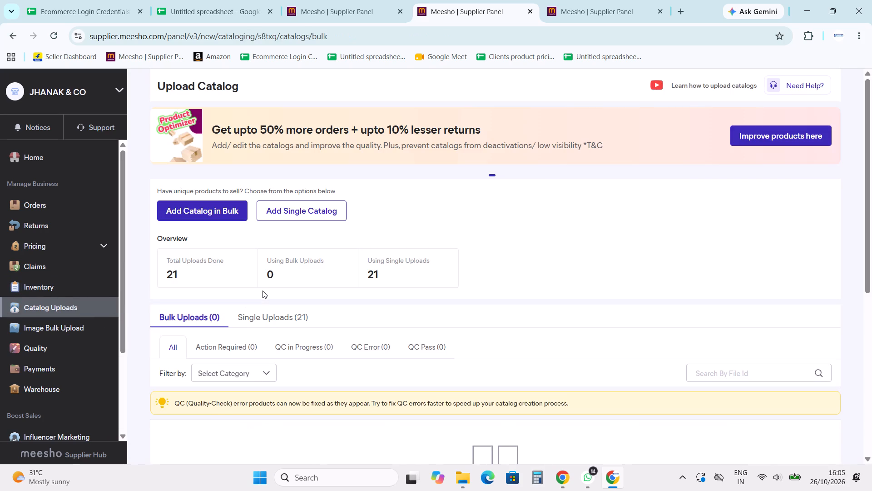
# Move image 1 of the JC002 - Price_999 folder into a new subfolder named "done".
pyautogui.hotkey('alt', 'Tab')
pyautogui.click(11, 31)
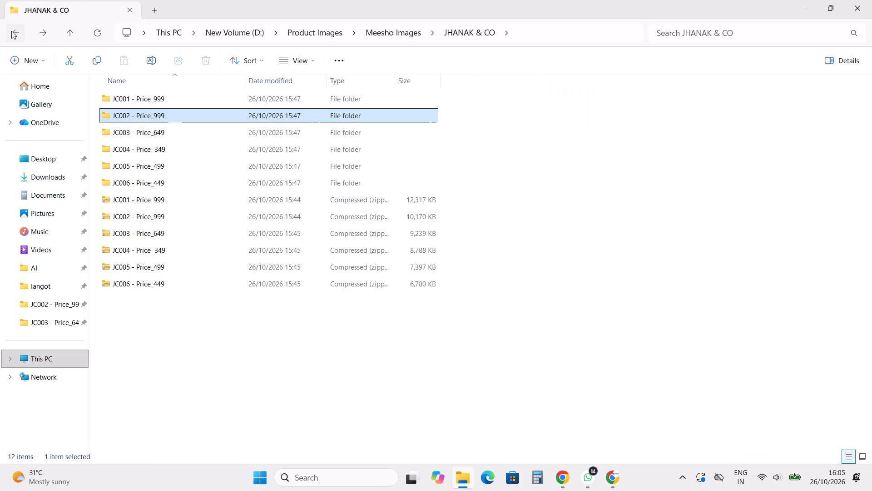
pyautogui.doubleClick(176, 101)
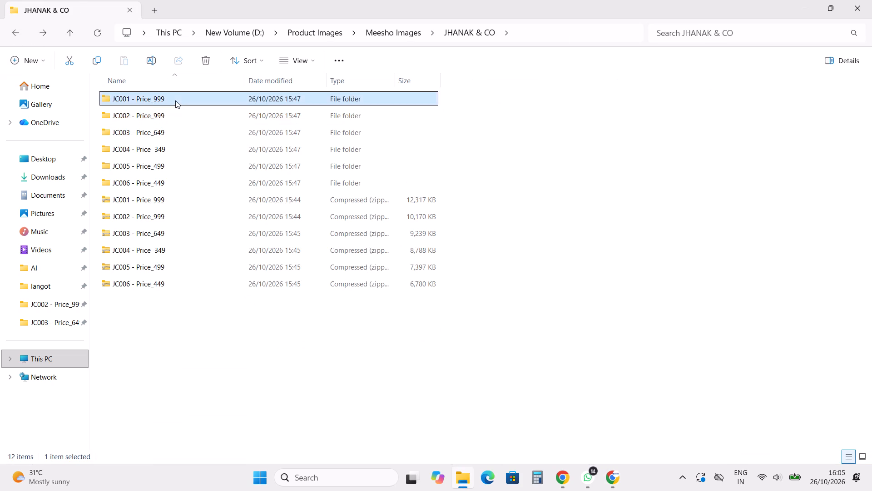
pyautogui.click(18, 30)
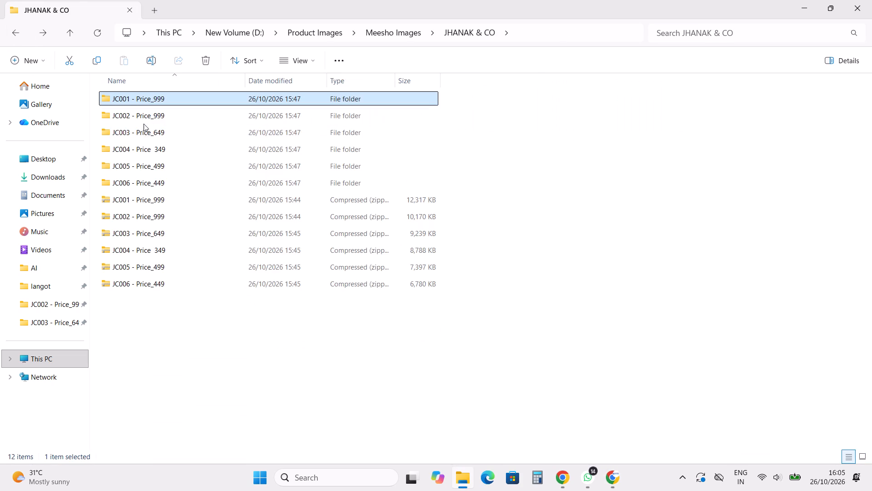
pyautogui.doubleClick(144, 122)
pyautogui.click(130, 113)
pyautogui.hotkey('ctrl', 'x')
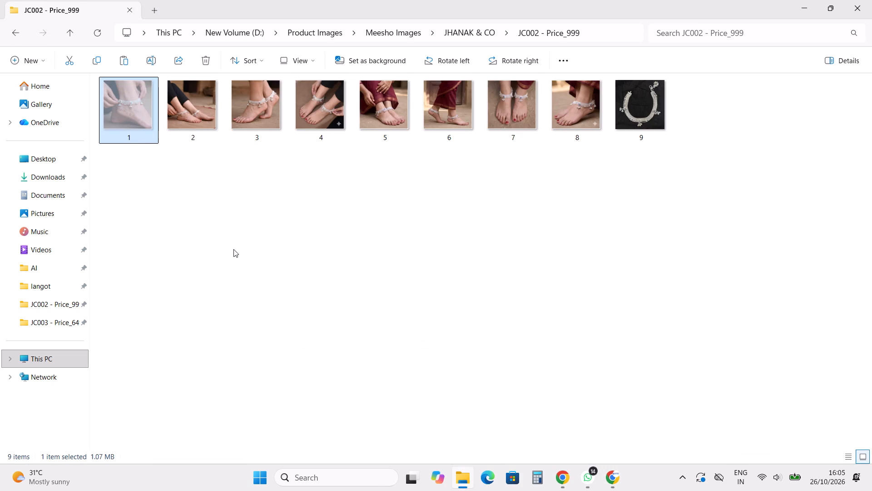
pyautogui.hotkey('ctrl', 'shift', 'n')
pyautogui.write('done')
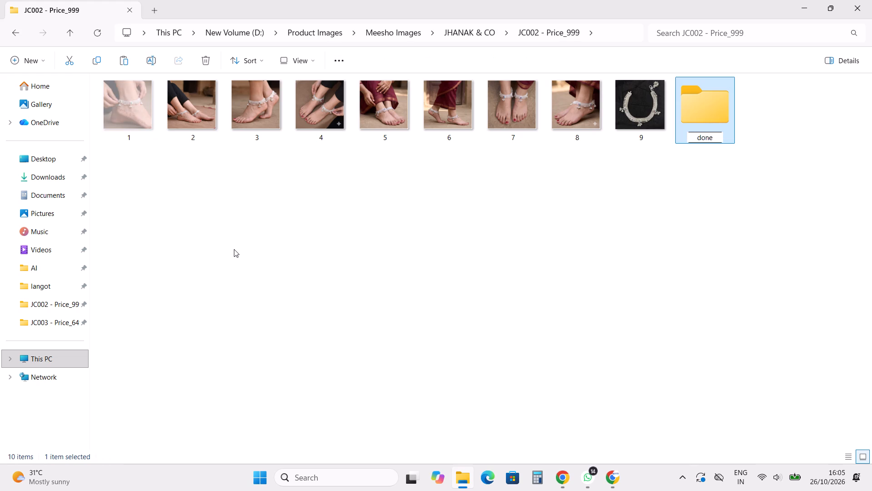
pyautogui.press('Return')
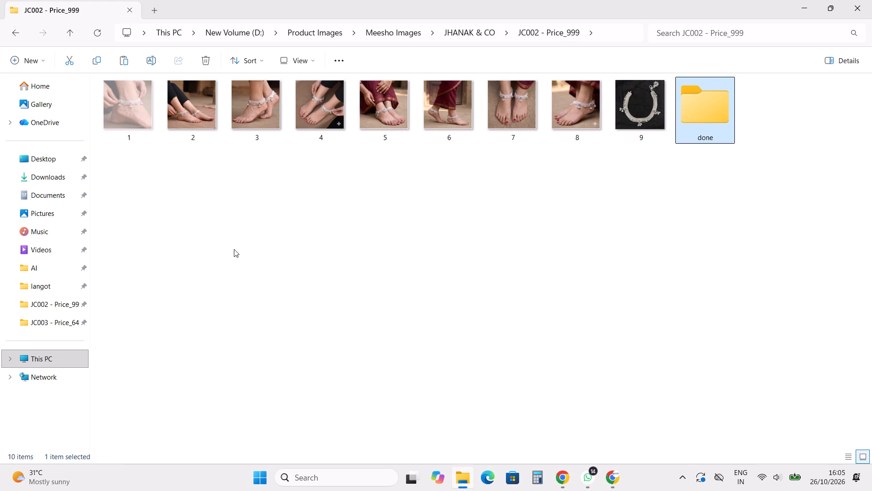
pyautogui.press('Return')
pyautogui.hotkey('ctrl', 'v')
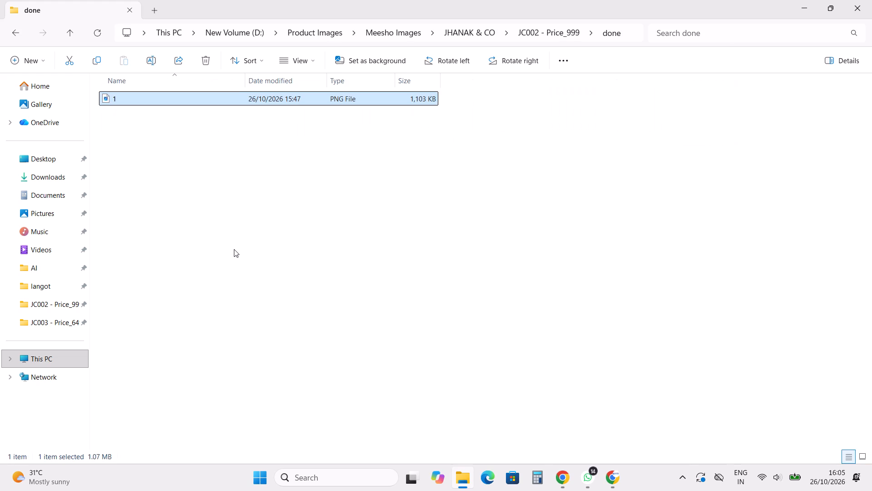
# Move image 1 of the JC003 - Price_649 folder into a new subfolder named "Done".
pyautogui.press('BackSpace')
pyautogui.press('BackSpace')
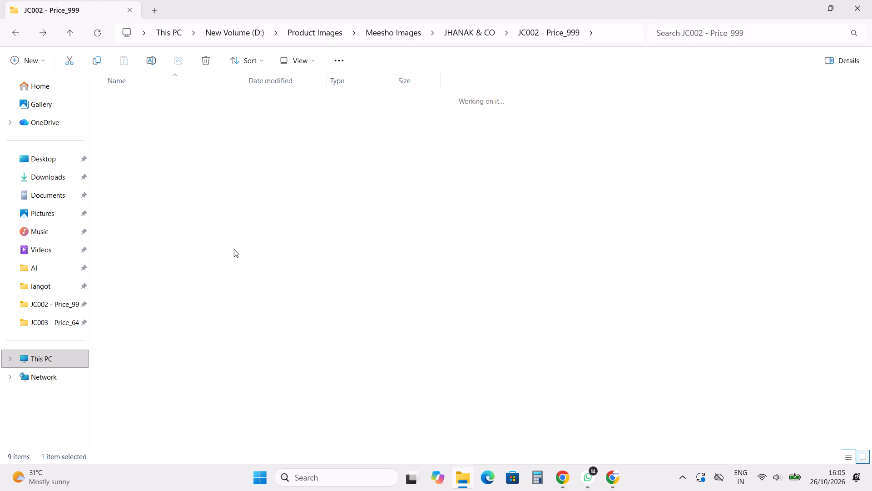
pyautogui.press('Down')
pyautogui.press('Return')
pyautogui.press('Right')
pyautogui.press('Left')
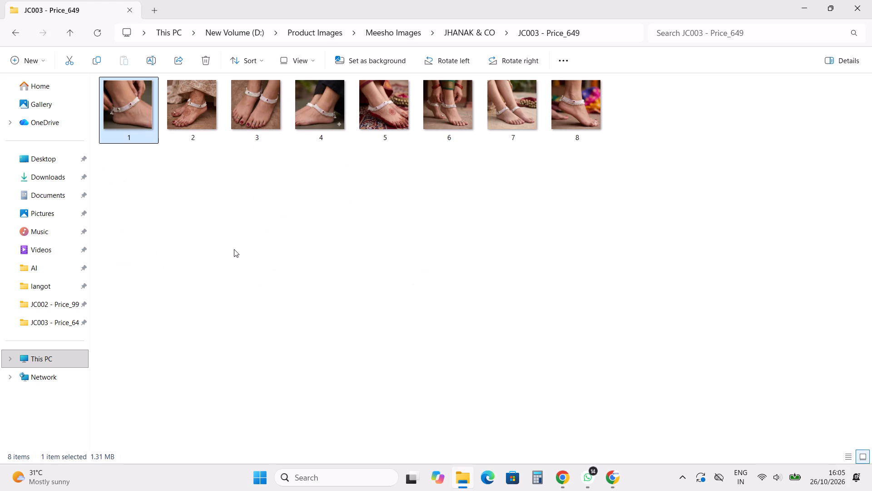
pyautogui.hotkey('ctrl', 'x')
pyautogui.hotkey('ctrl', 'shift', 'n')
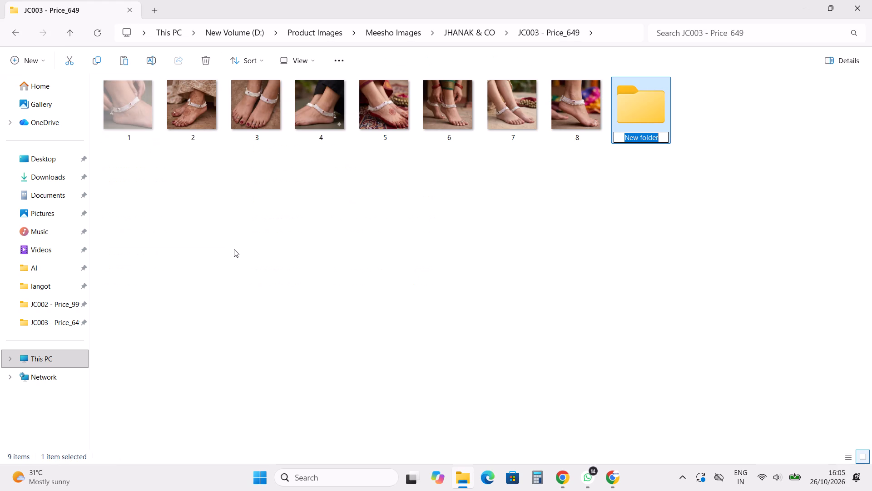
pyautogui.write('dON+')
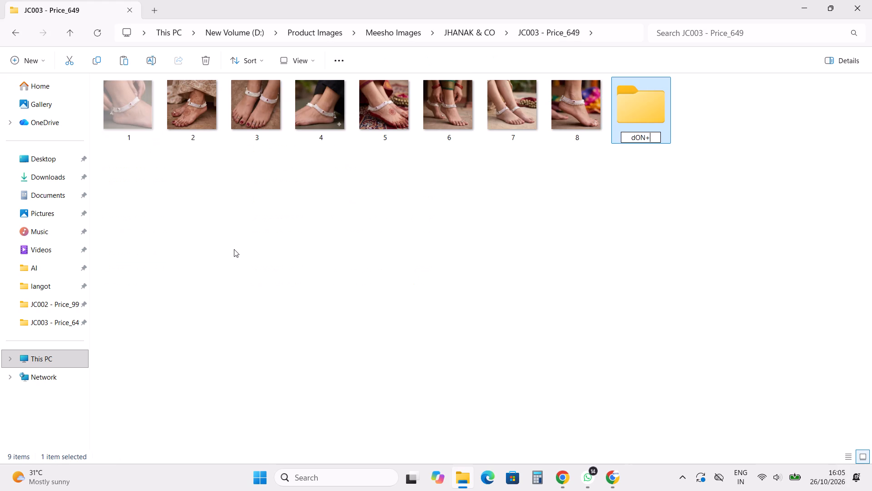
pyautogui.press('BackSpace')
pyautogui.press('BackSpace')
pyautogui.press('BackSpace')
pyautogui.press('BackSpace')
pyautogui.press('BackSpace')
pyautogui.write('Done')
pyautogui.press('Return')
pyautogui.press('Return')
pyautogui.hotkey('ctrl', 'v')
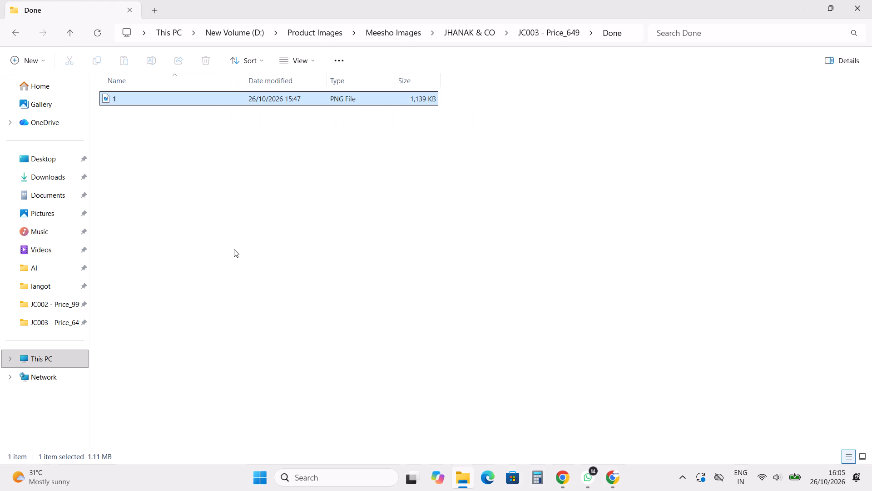
pyautogui.press('BackSpace')
pyautogui.press('Right')
# Look through both pages of active catalogs in the Meesho inventory and compare them with the JC003 folder images.
pyautogui.hotkey('alt', 'Tab')
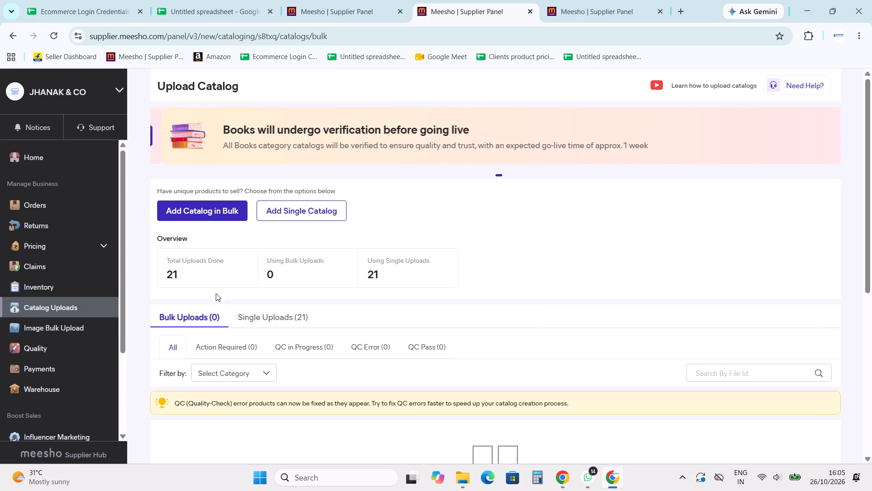
pyautogui.click(52, 287)
pyautogui.scroll(-3, 295, 142)
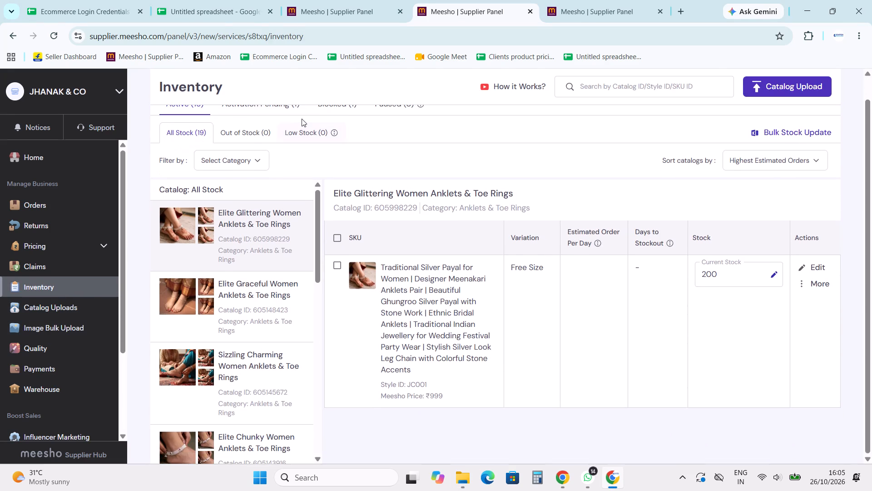
pyautogui.hotkey('alt', 'Tab')
pyautogui.click(295, 246)
pyautogui.hotkey('alt', 'Tab')
pyautogui.scroll(-2, 237, 256)
pyautogui.scroll(-1, 228, 300)
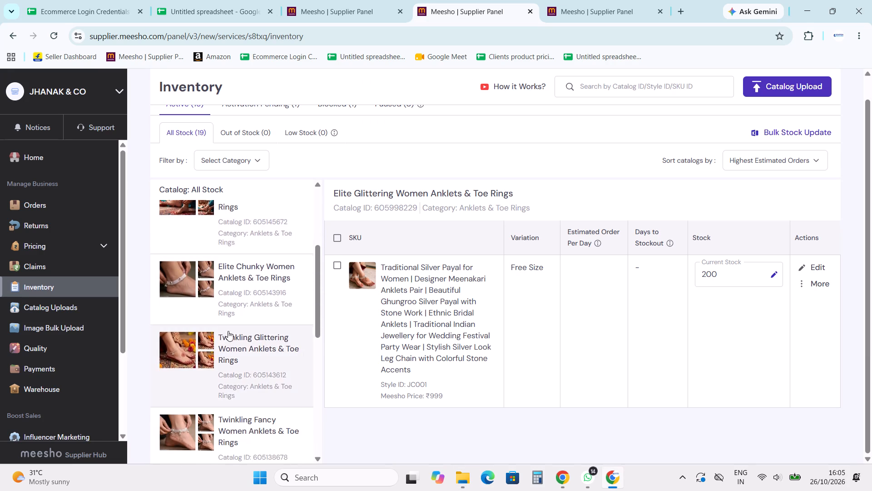
pyautogui.scroll(-13, 214, 329)
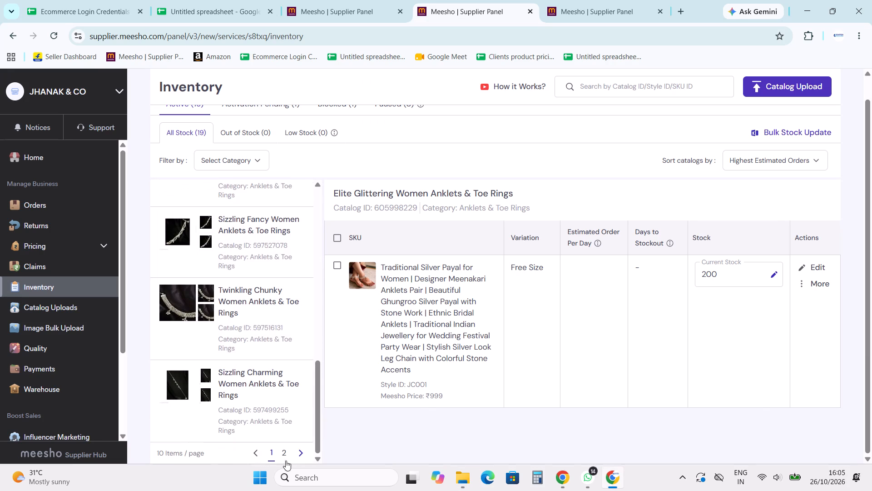
pyautogui.click(287, 452)
pyautogui.scroll(-18, 247, 373)
pyautogui.hotkey('alt', 'Tab')
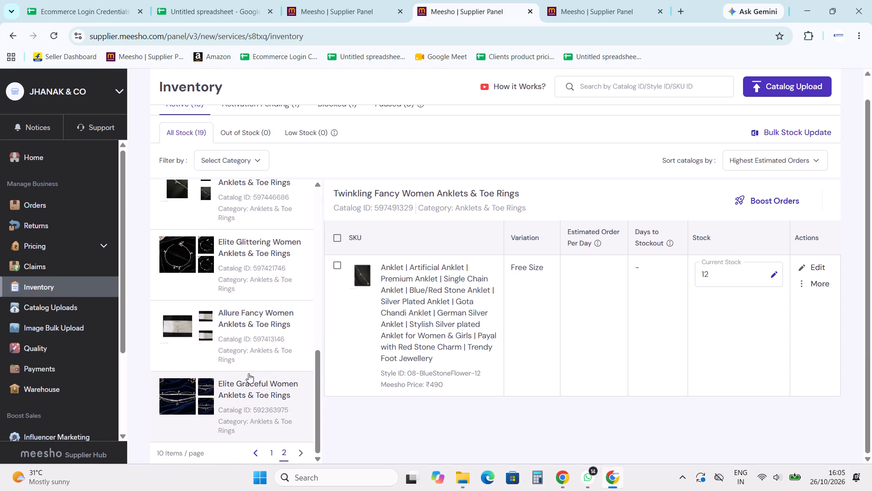
pyautogui.click(296, 292)
pyautogui.hotkey('alt', 'Tab')
pyautogui.scroll(7, 247, 300)
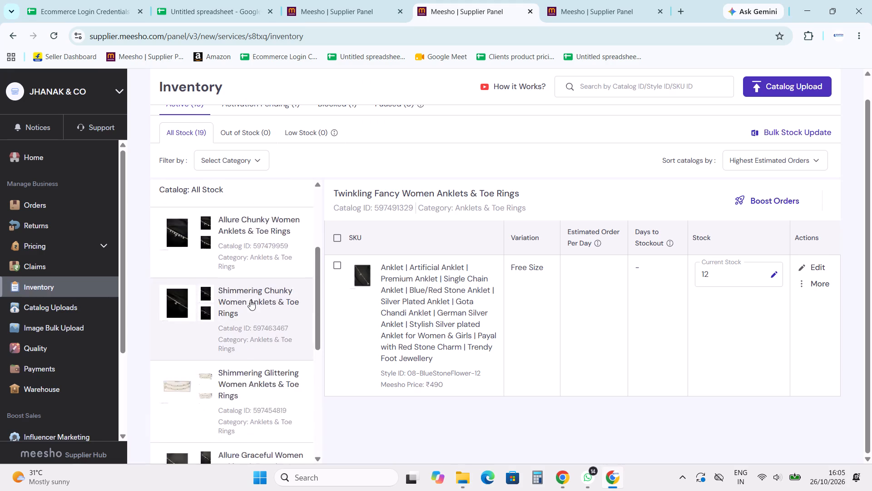
pyautogui.scroll(13, 250, 300)
pyautogui.click(569, 476)
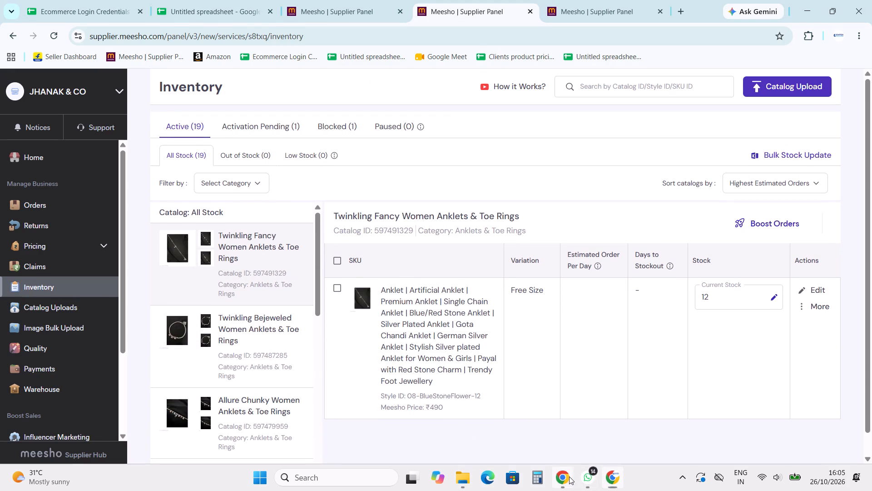
pyautogui.hotkey('alt', 'Tab')
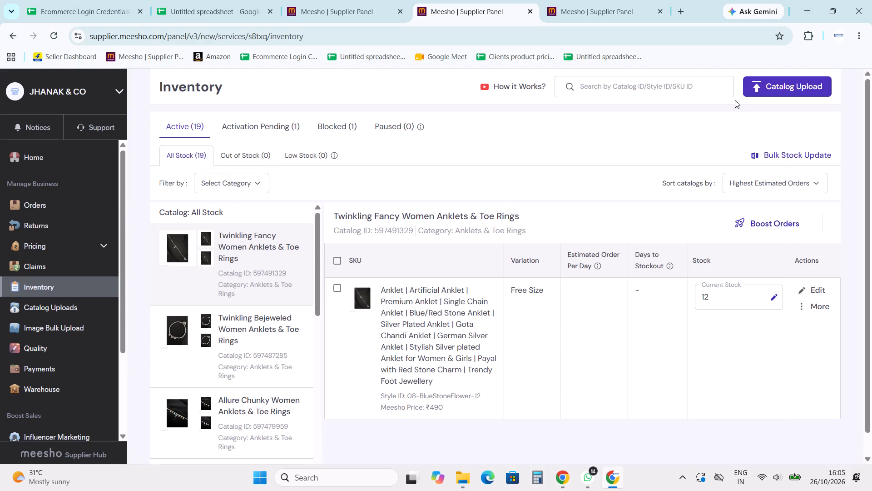
# Start a new single catalog in the Anklets & Toe Rings category with image 2 from the JC003 - Price_649 folder.
pyautogui.click(773, 87)
pyautogui.click(320, 200)
pyautogui.click(321, 210)
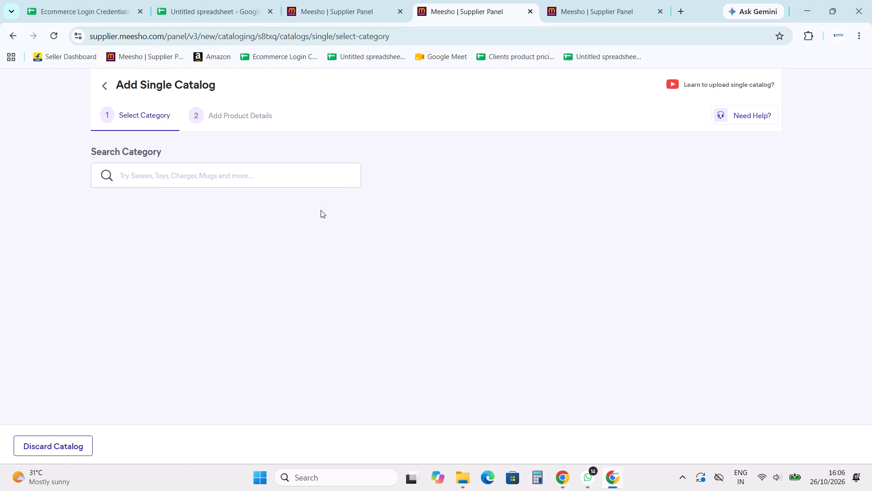
pyautogui.click(266, 230)
pyautogui.click(676, 395)
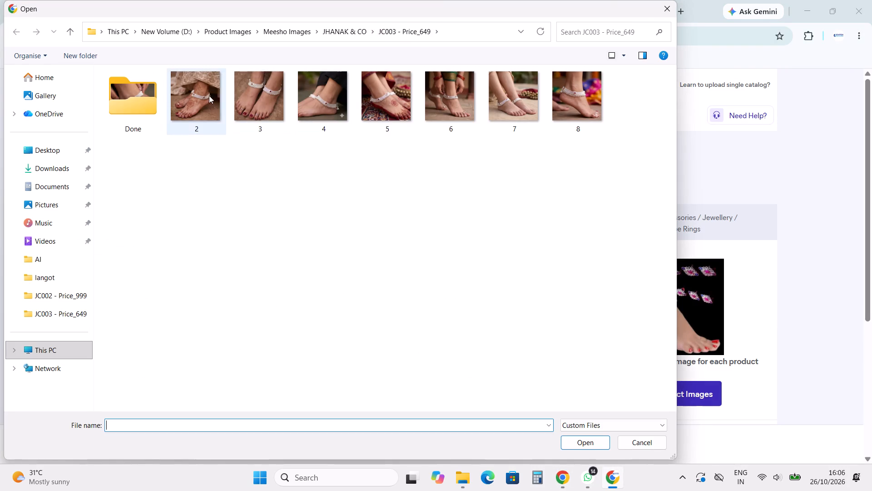
pyautogui.doubleClick(202, 93)
pyautogui.click(606, 407)
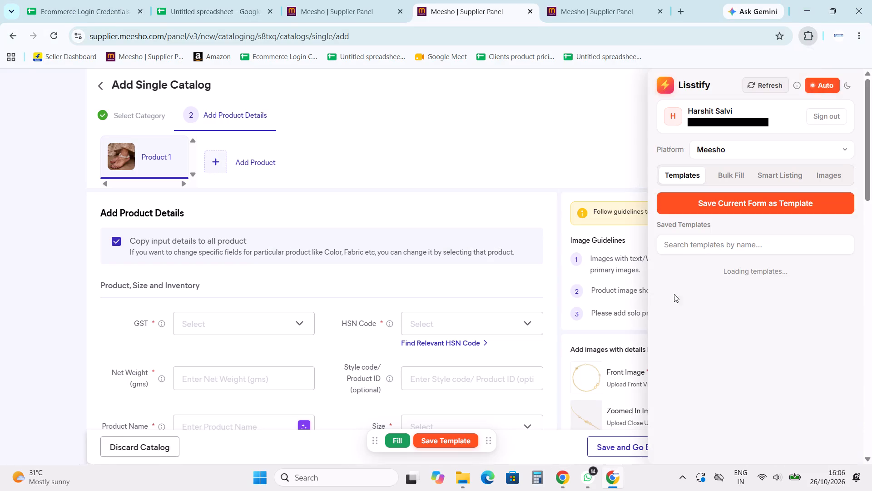
pyautogui.click(777, 315)
pyautogui.click(507, 163)
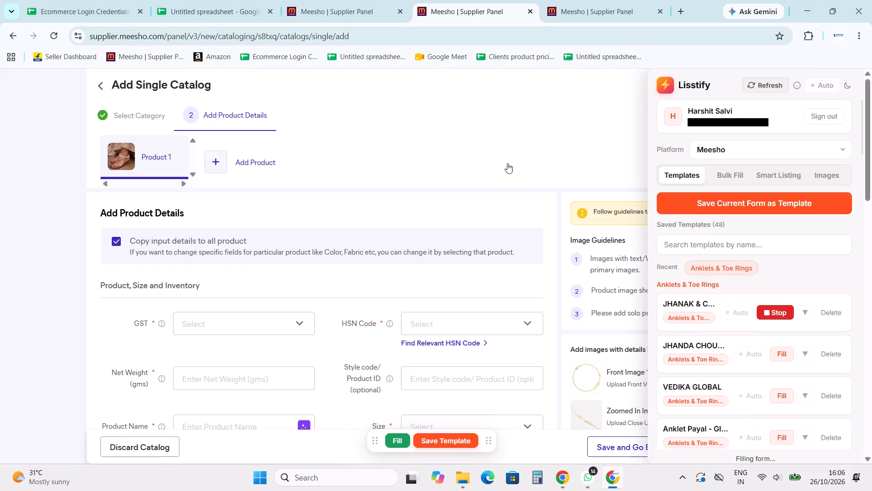
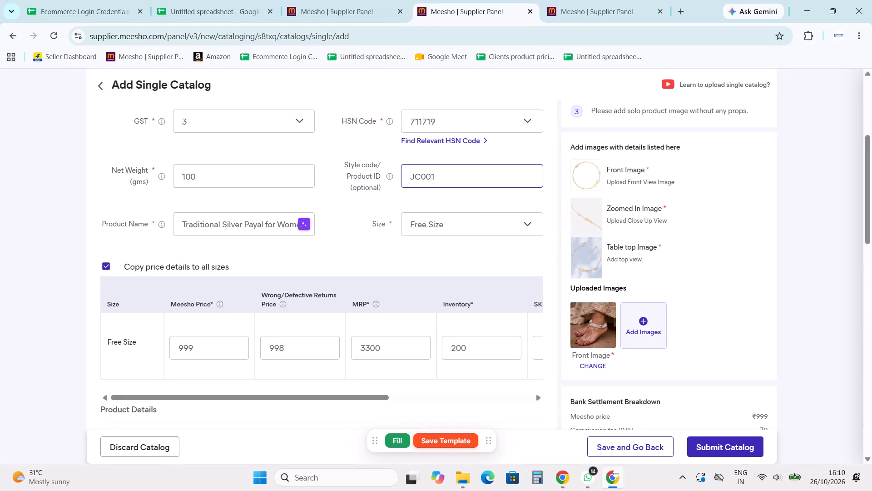
# Set the style code/product ID of the new catalog to "JC003 - R1".
pyautogui.click(456, 174)
pyautogui.press('BackSpace')
pyautogui.press('3')
pyautogui.hotkey('ctrl', 'Left')
pyautogui.hotkey('ctrl', 'Left')
pyautogui.hotkey('ctrl', 'Left')
pyautogui.write('RA')
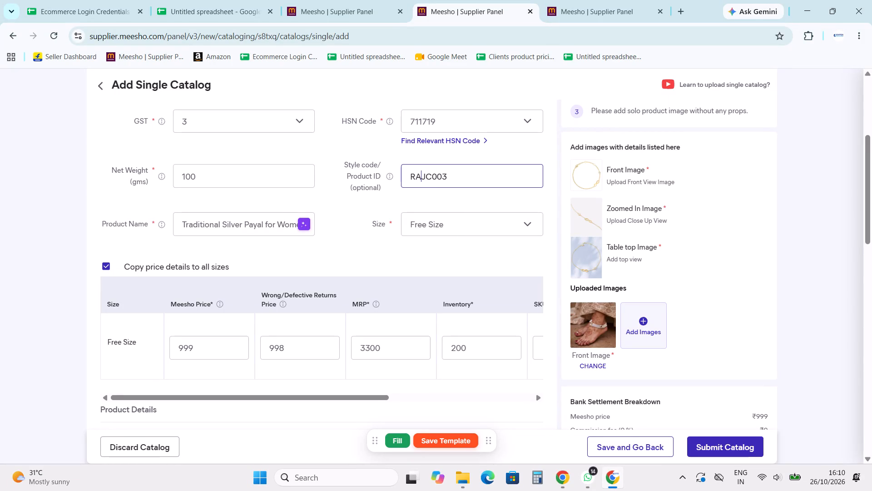
pyautogui.hotkey('ctrl', 'shift', 'Left')
pyautogui.hotkey('ctrl', 'x')
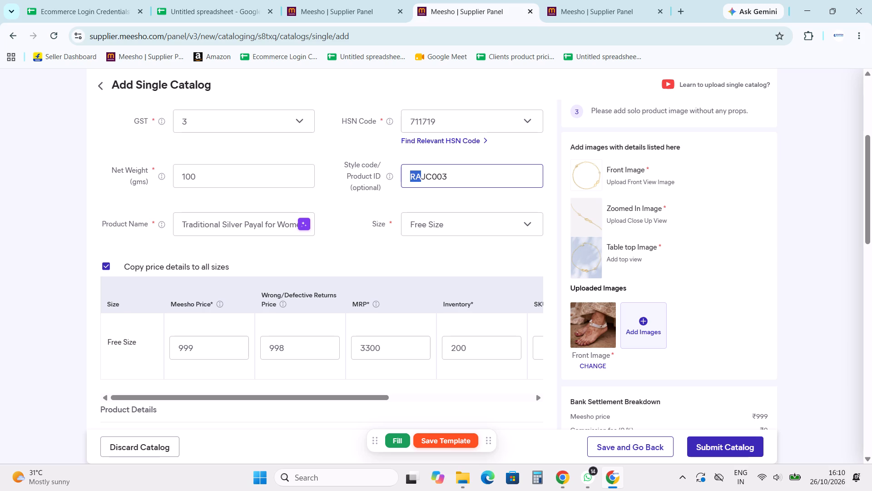
pyautogui.hotkey('ctrl', 'Right')
pyautogui.press('space')
pyautogui.write('=')
pyautogui.press('space')
pyautogui.press('BackSpace')
pyautogui.press('BackSpace')
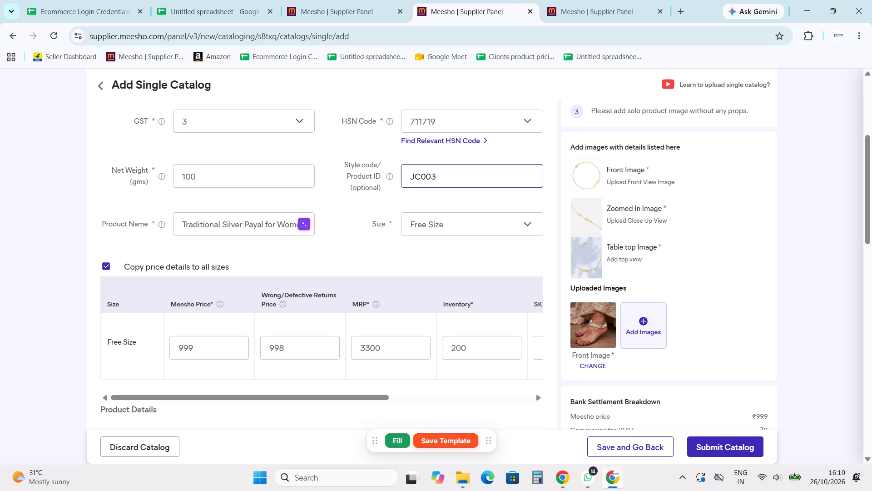
pyautogui.press('-')
pyautogui.press('space')
pyautogui.write('R')
pyautogui.press('1')
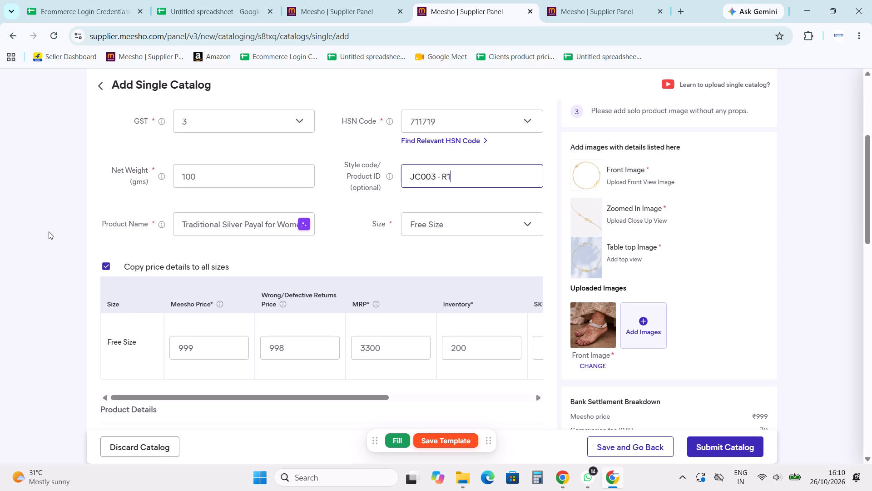
pyautogui.click(49, 231)
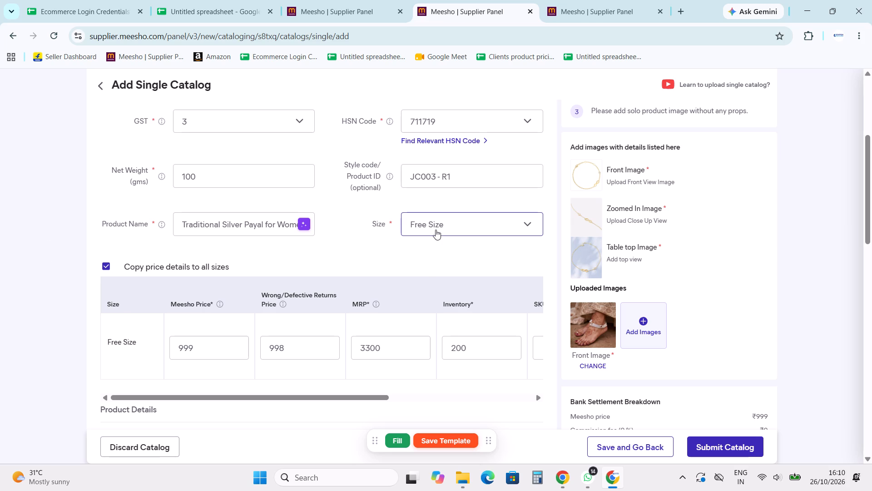
pyautogui.moveTo(467, 179); pyautogui.dragTo(440, 173)
pyautogui.click(476, 181)
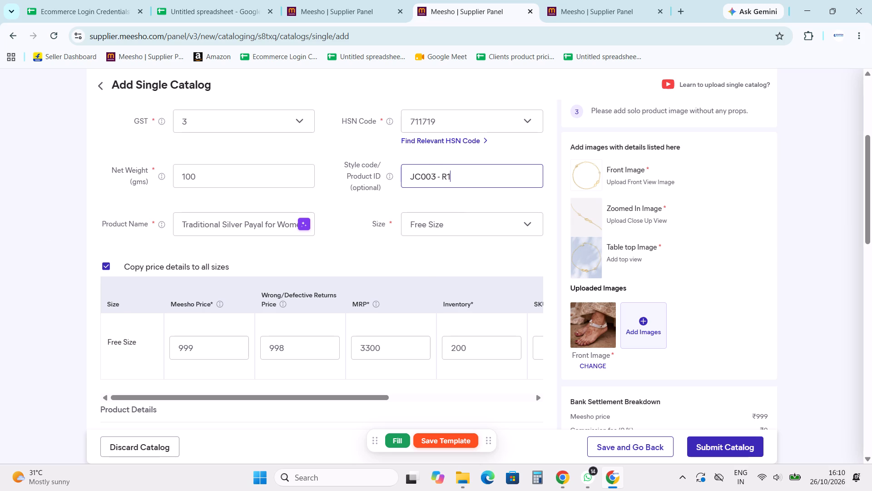
pyautogui.click(249, 219)
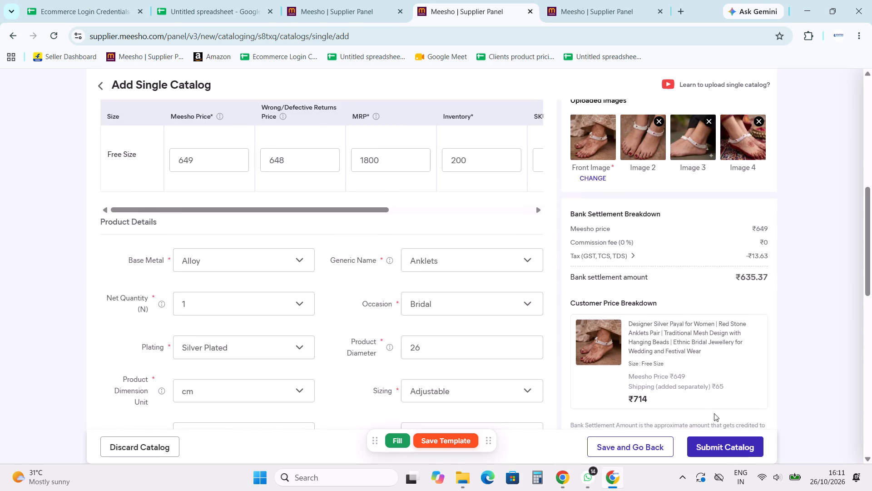
pyautogui.click(729, 451)
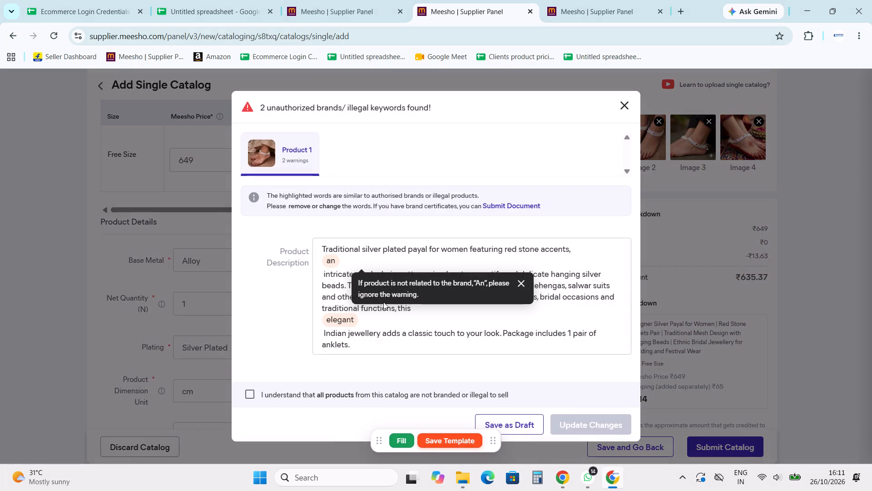
pyautogui.doubleClick(333, 323)
pyautogui.press('BackSpace')
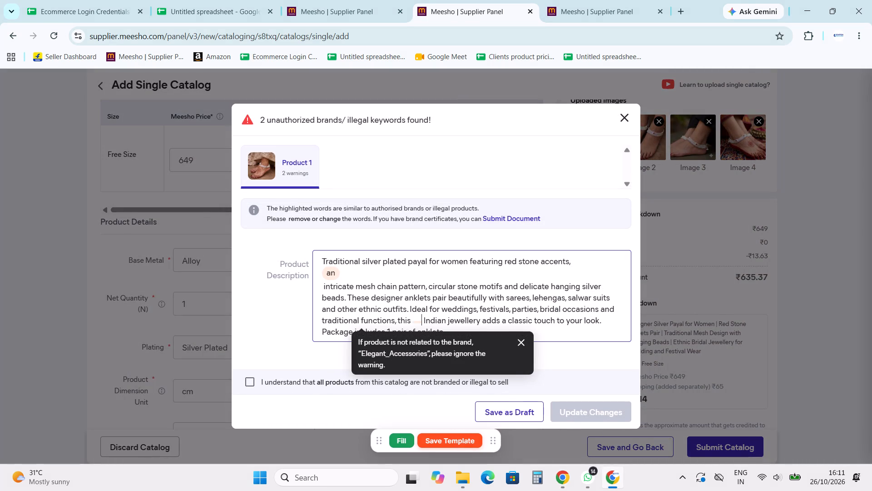
pyautogui.doubleClick(325, 271)
pyautogui.press('BackSpace')
pyautogui.click(251, 375)
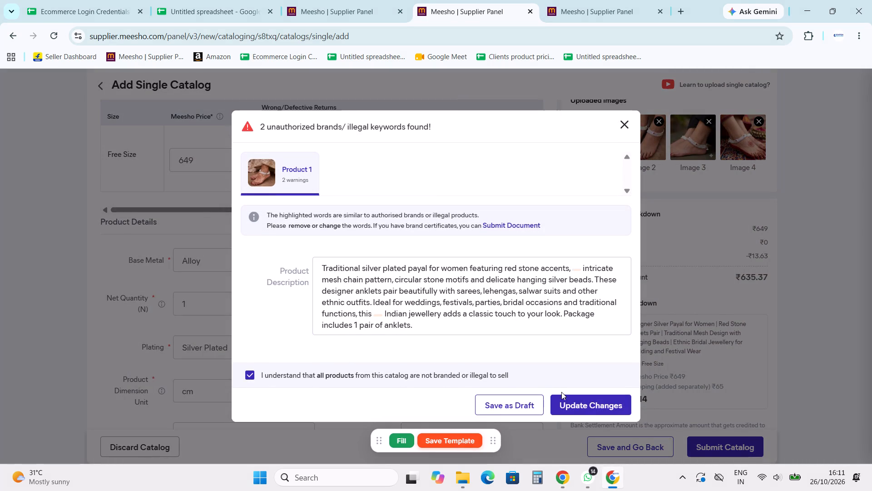
pyautogui.click(585, 407)
pyautogui.click(522, 294)
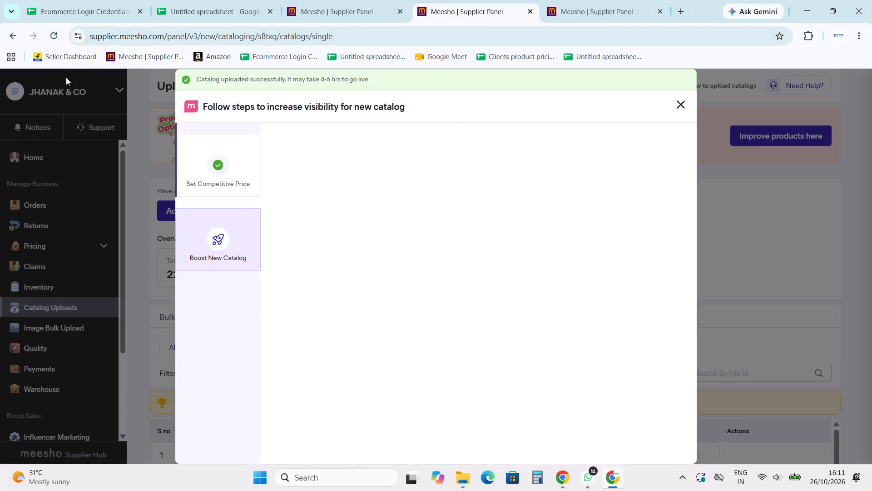
# Reload the catalog uploads page and check the QC status of the single uploads.
pyautogui.click(54, 32)
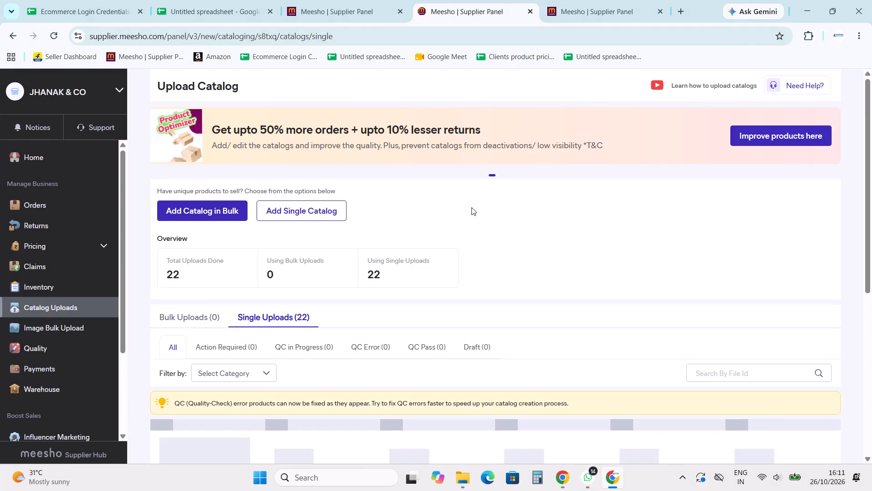
pyautogui.scroll(-4, 478, 200)
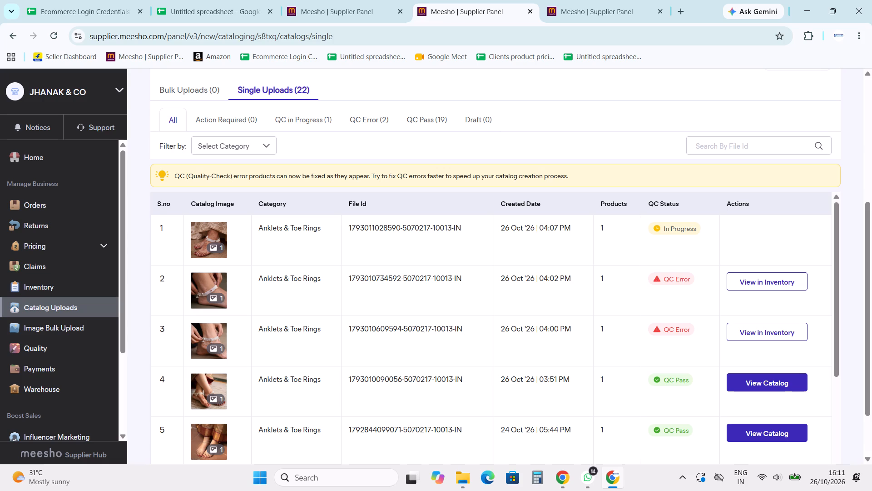
pyautogui.press('F5')
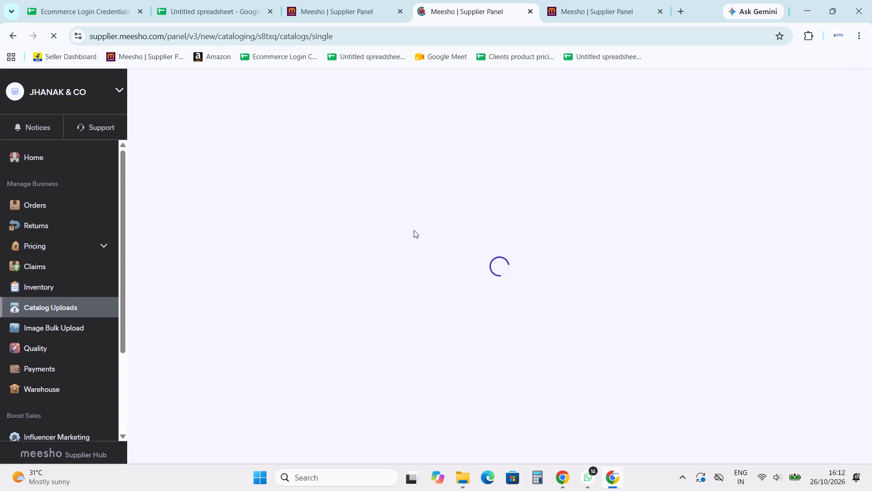
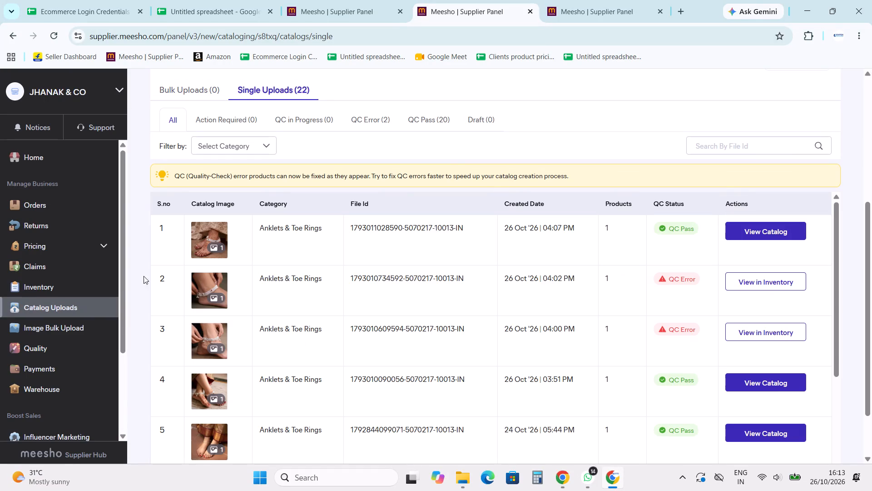
# Start a new single catalog in the Anklets & Toe Rings category.
pyautogui.scroll(3, 335, 256)
pyautogui.click(292, 155)
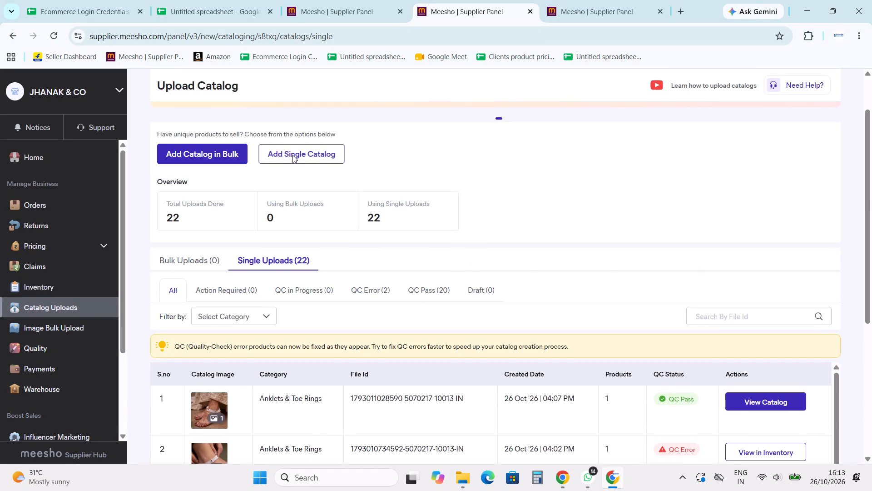
pyautogui.click(294, 226)
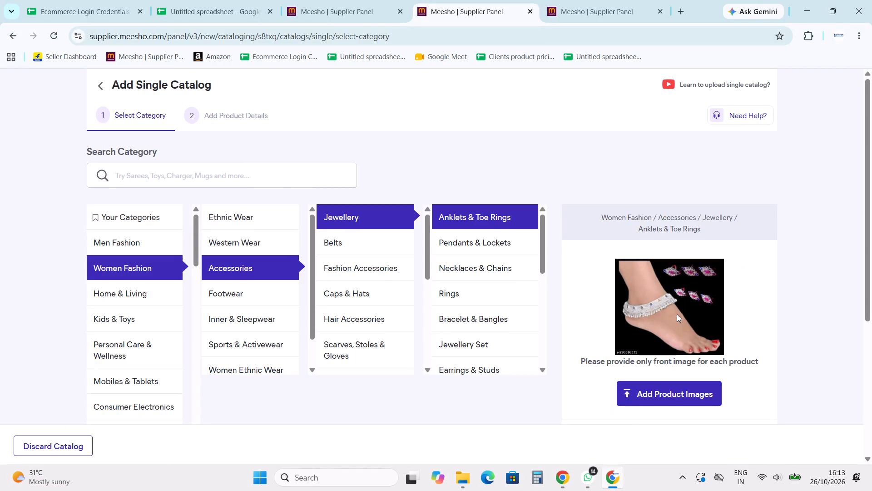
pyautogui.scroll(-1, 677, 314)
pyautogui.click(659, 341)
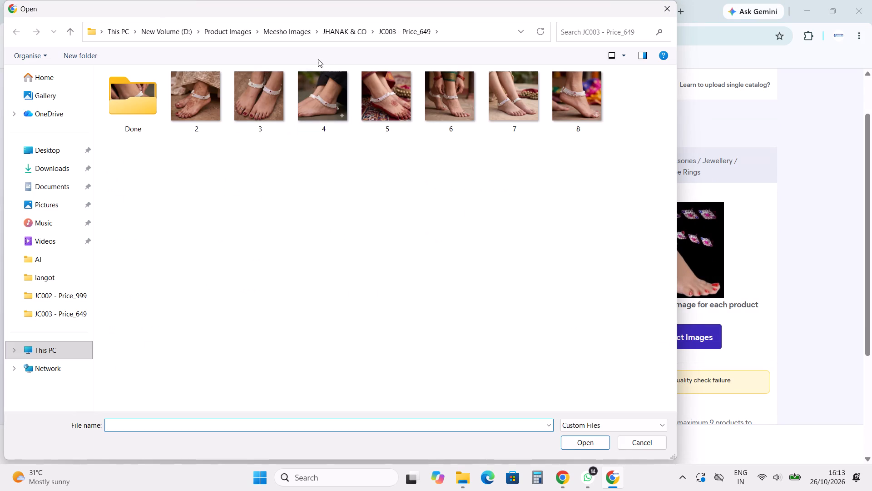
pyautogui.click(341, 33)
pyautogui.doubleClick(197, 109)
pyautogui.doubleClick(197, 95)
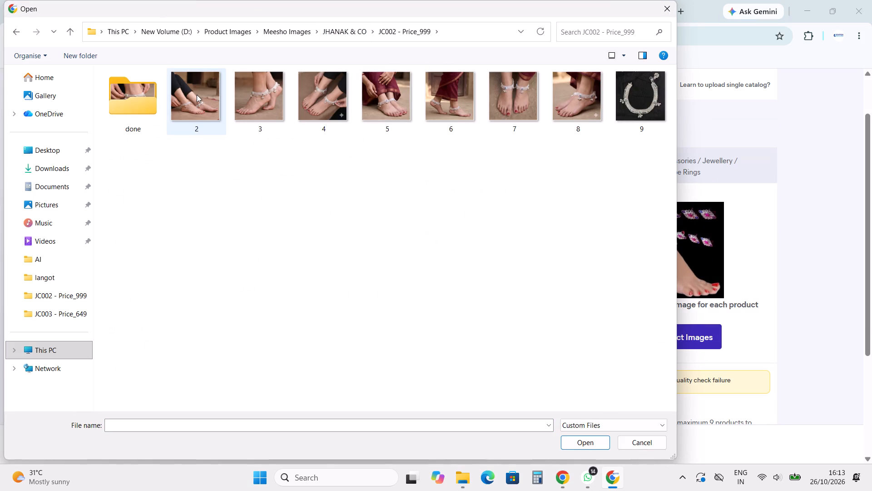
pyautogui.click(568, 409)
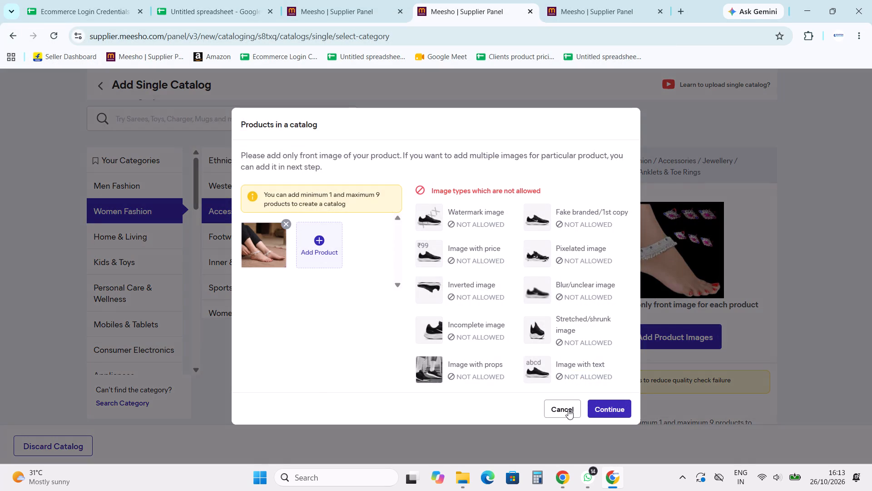
# Switch to File Explorer and open the JC002 - Price_999 folder in JHANAK & CO to view its images.
pyautogui.click(468, 484)
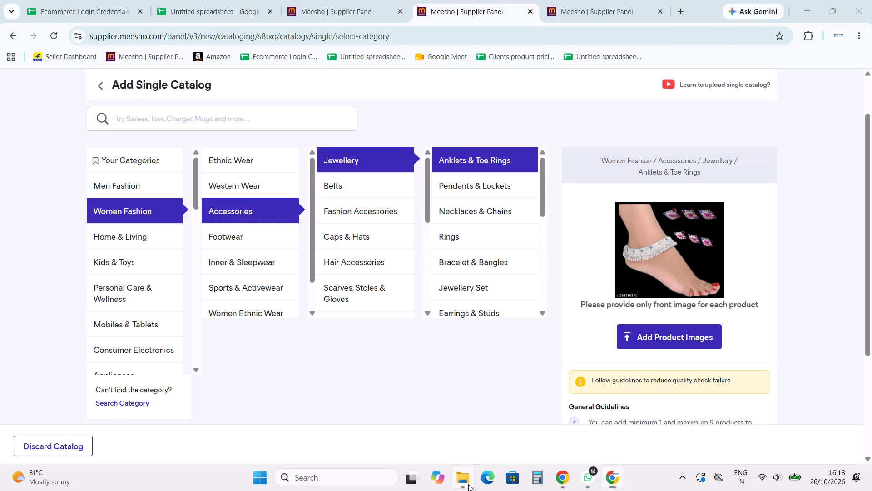
pyautogui.moveTo(388, 331); pyautogui.dragTo(388, 325)
pyautogui.click(477, 27)
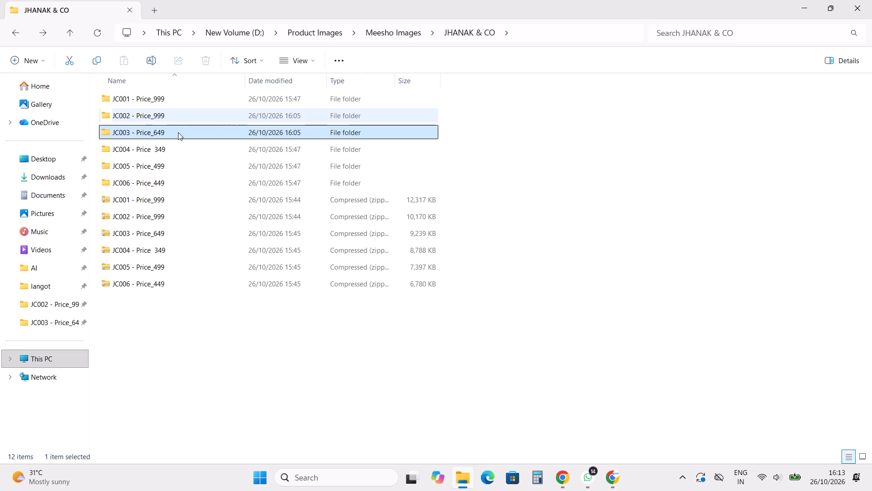
pyautogui.doubleClick(164, 116)
pyautogui.click(349, 326)
pyautogui.hotkey('alt', 'Tab')
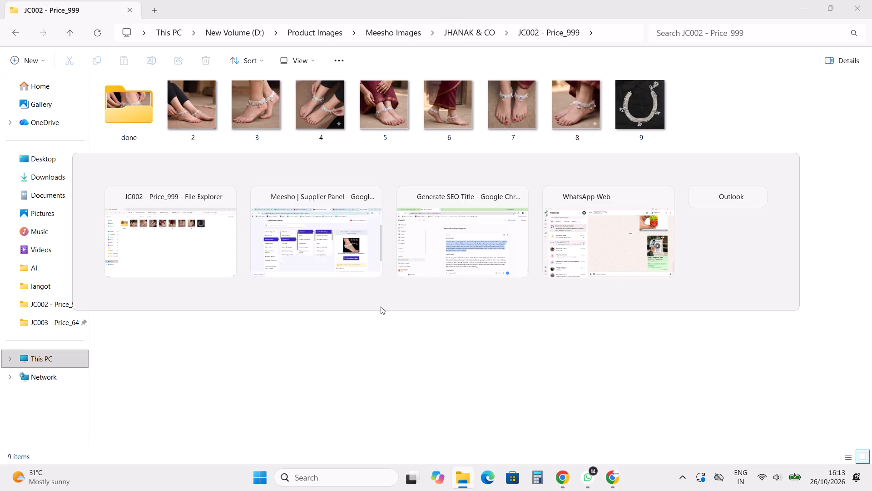
# Look through both pages of active inventory catalogs in the supplier panel, comparing their images with the JC002 - Price_999 folder.
pyautogui.click(587, 0)
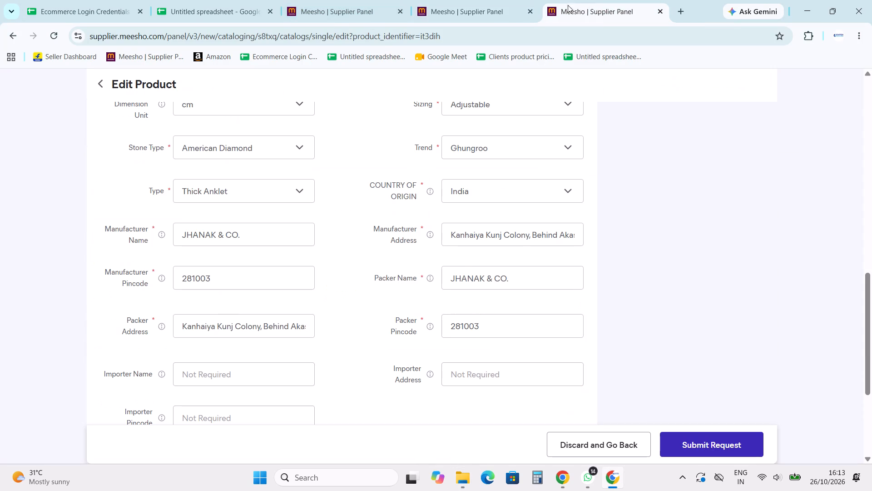
pyautogui.click(382, 0)
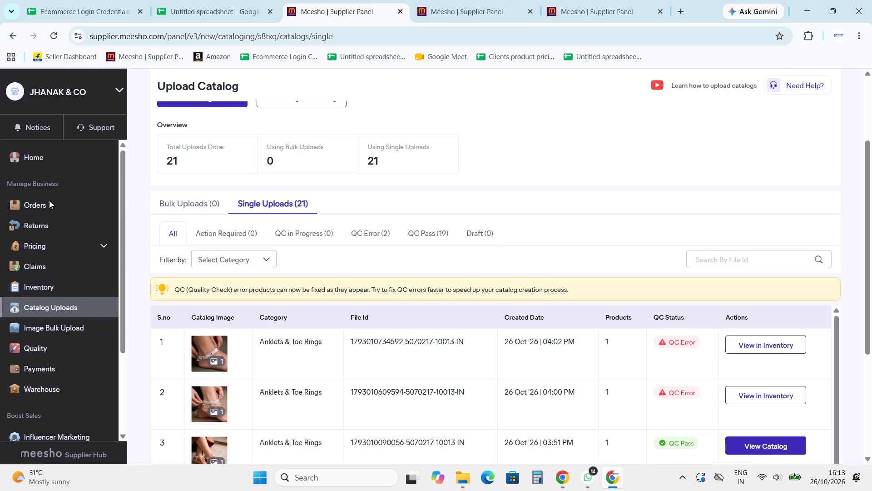
pyautogui.click(34, 281)
pyautogui.scroll(-2, 234, 329)
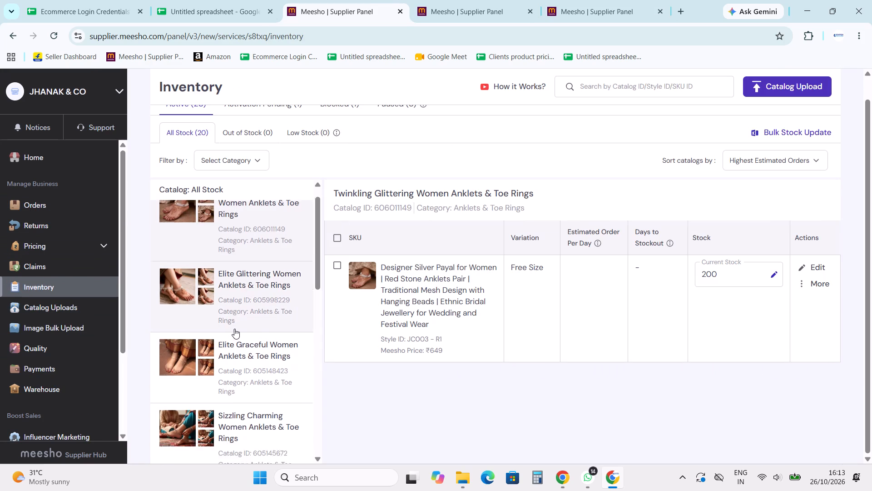
pyautogui.hotkey('alt', 'Tab')
pyautogui.click(263, 288)
pyautogui.hotkey('alt', 'Tab')
pyautogui.scroll(-2, 168, 366)
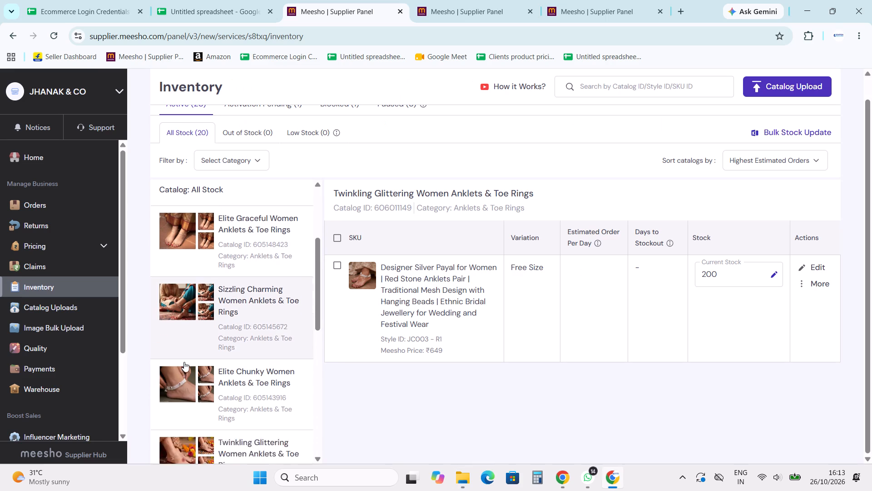
pyautogui.scroll(-8, 201, 377)
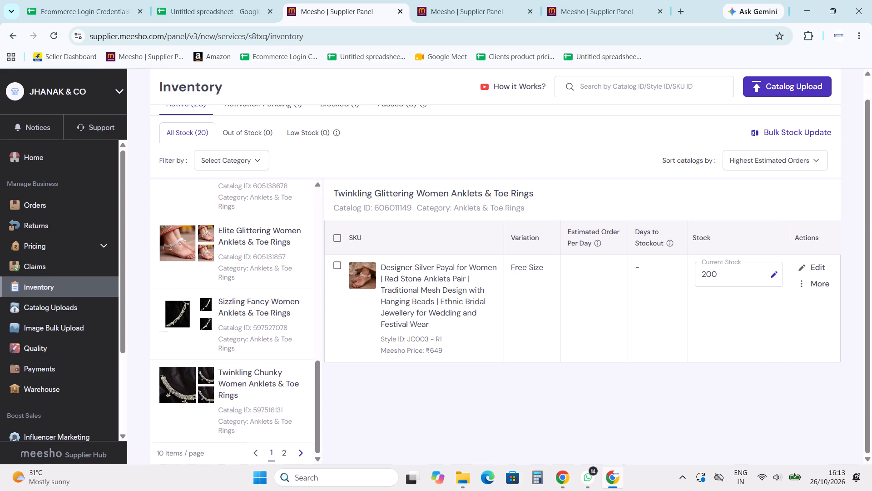
pyautogui.click(282, 461)
pyautogui.scroll(-11, 241, 319)
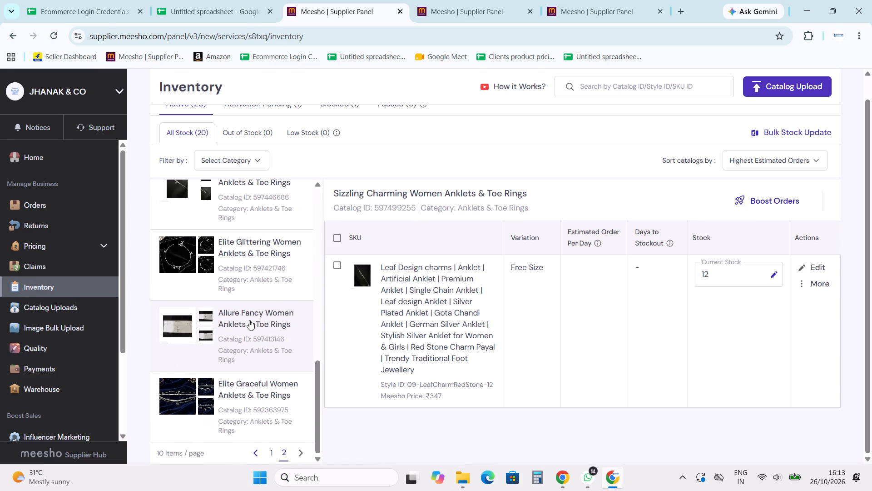
pyautogui.hotkey('alt', 'Tab')
pyautogui.hotkey('alt', 'Tab')
pyautogui.click(481, 0)
pyautogui.click(646, 346)
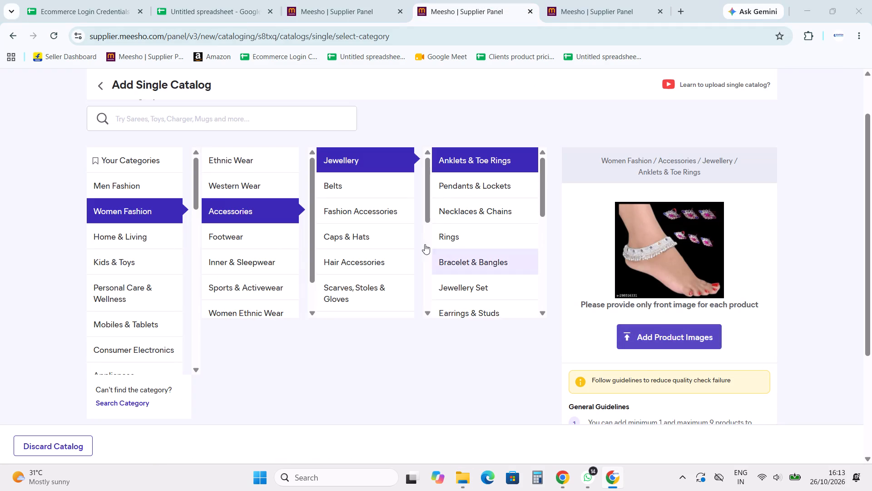
pyautogui.click(214, 93)
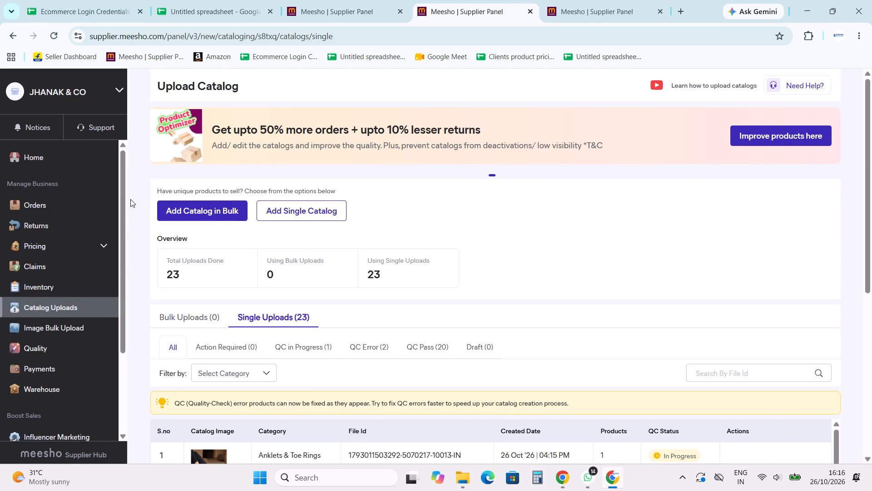
pyautogui.click(56, 30)
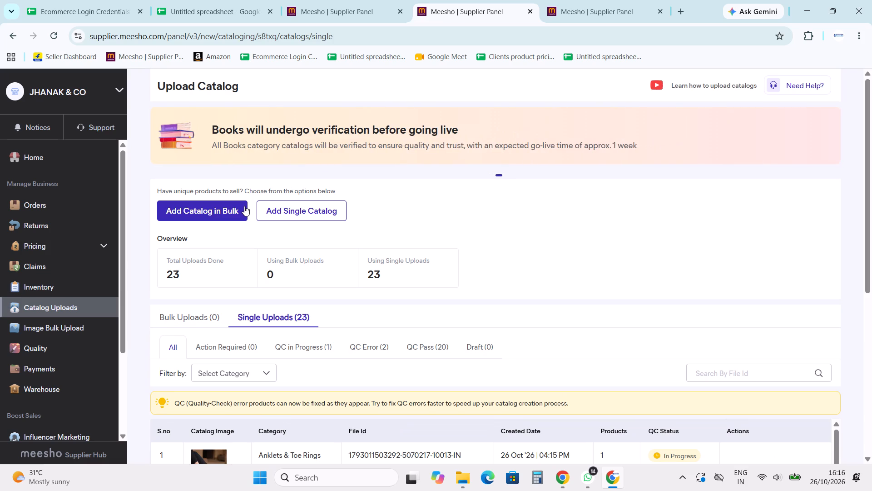
pyautogui.click(542, 254)
pyautogui.scroll(-4, 523, 242)
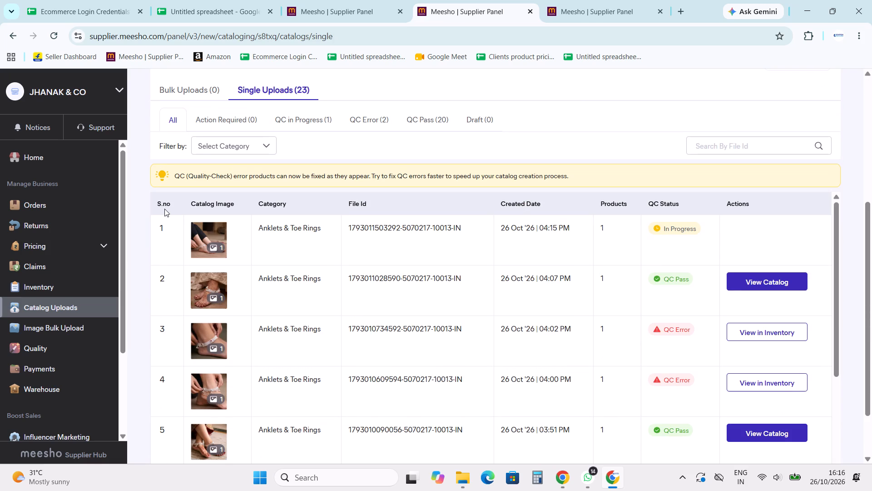
pyautogui.click(206, 237)
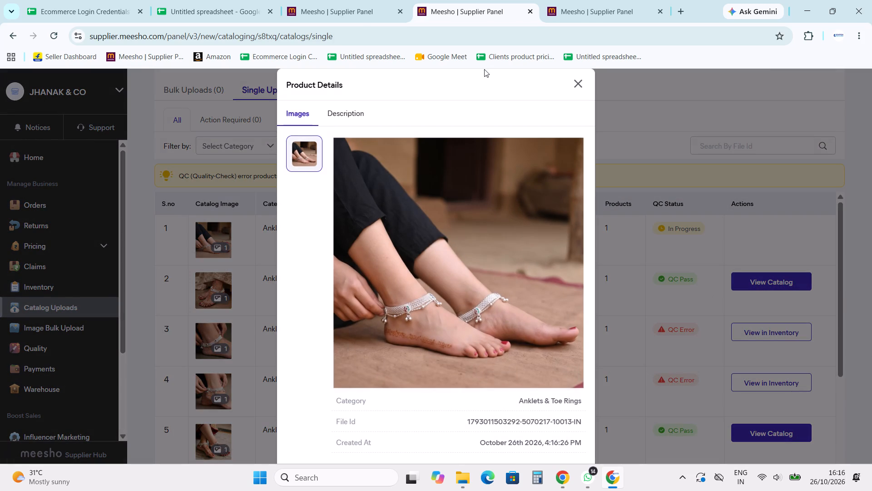
pyautogui.click(572, 86)
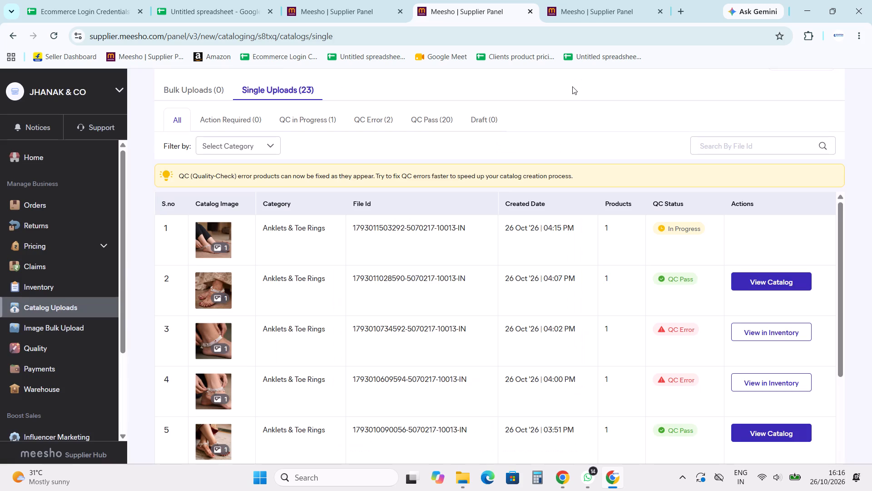
pyautogui.click(56, 39)
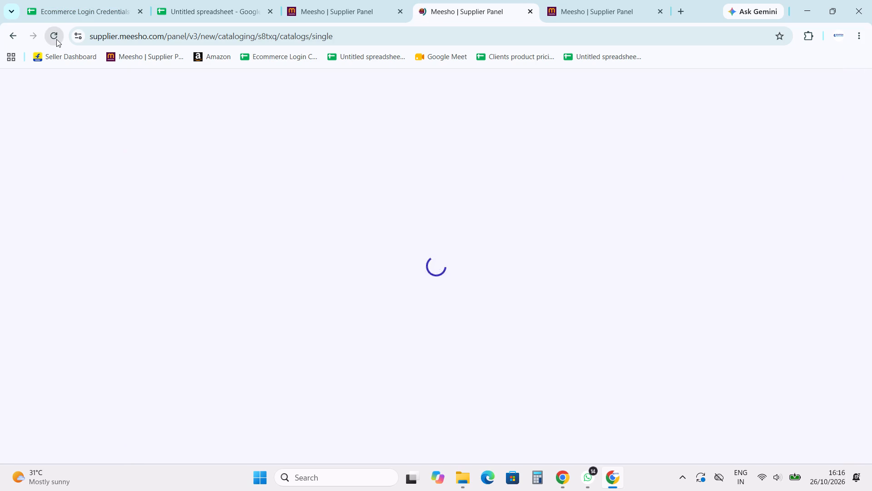
pyautogui.scroll(-3, 574, 262)
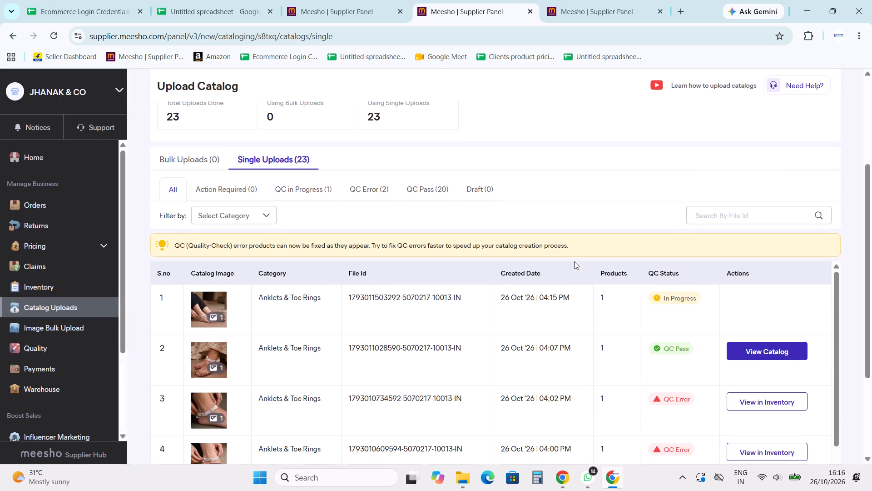
# Open the QC-passed catalog created at 04:07 PM in the inventory and examine its enlarged product image.
pyautogui.scroll(-1, 574, 261)
pyautogui.click(770, 285)
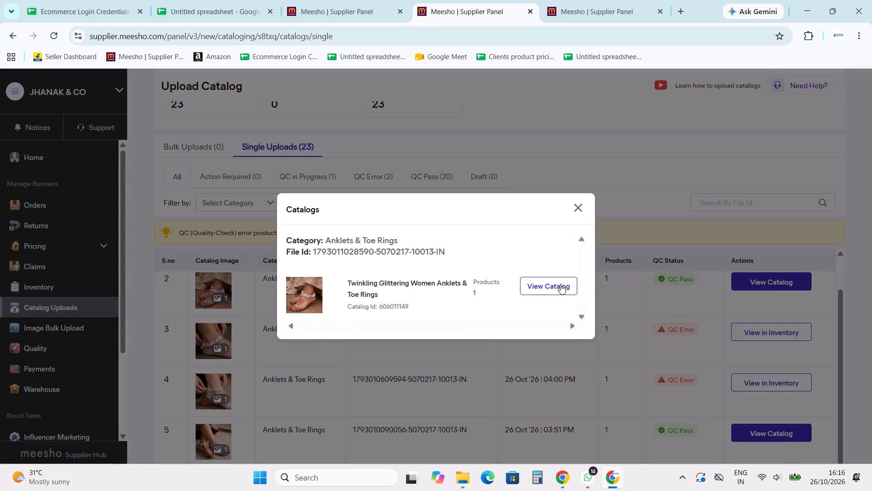
pyautogui.click(560, 284)
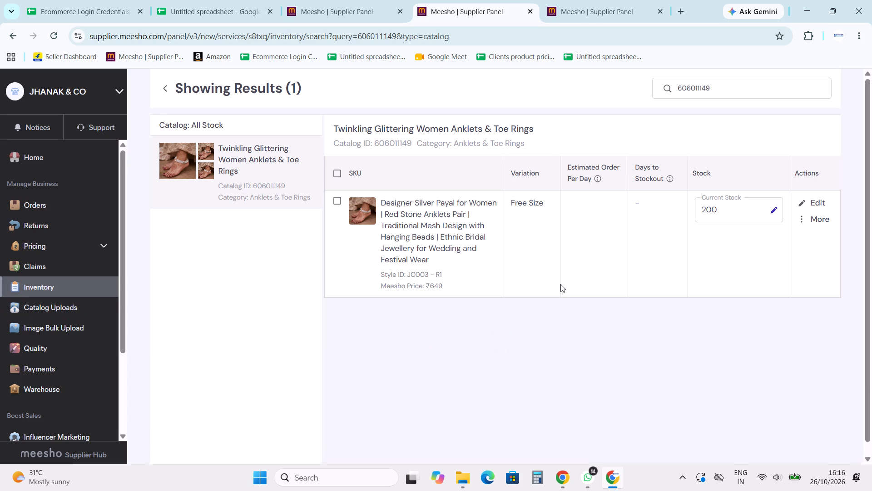
pyautogui.click(357, 213)
pyautogui.click(372, 213)
pyautogui.scroll(-9, 471, 204)
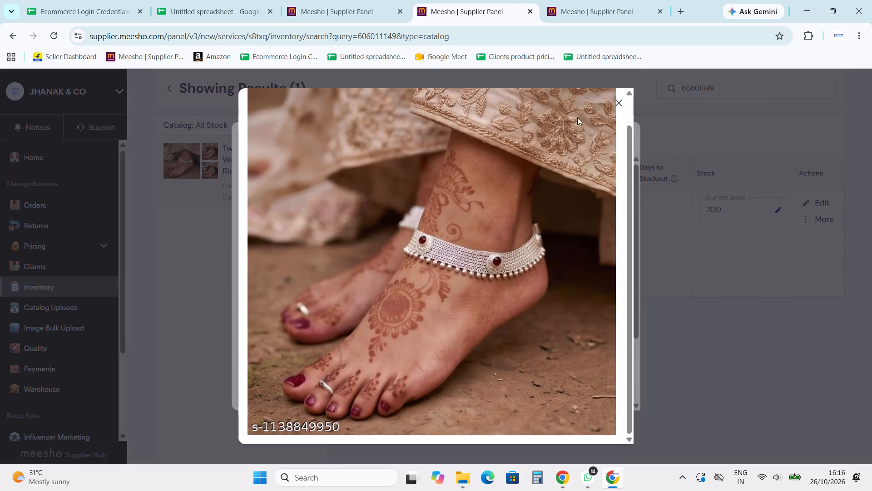
pyautogui.click(615, 102)
pyautogui.click(625, 138)
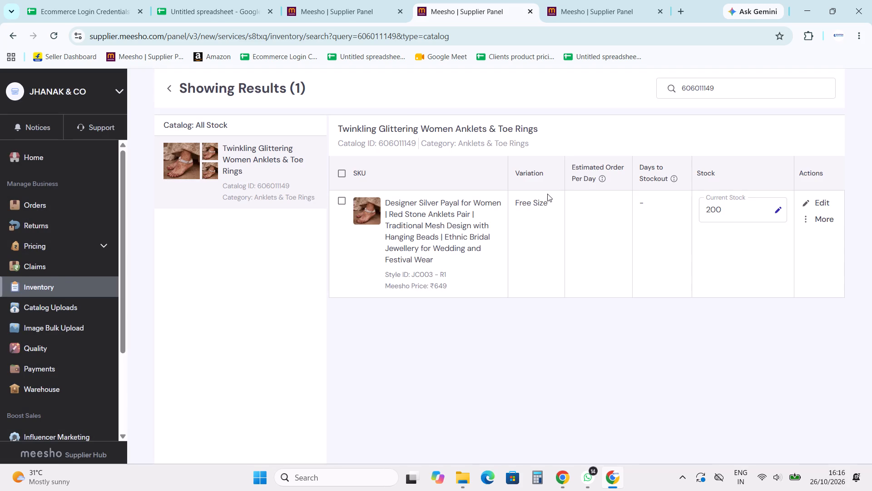
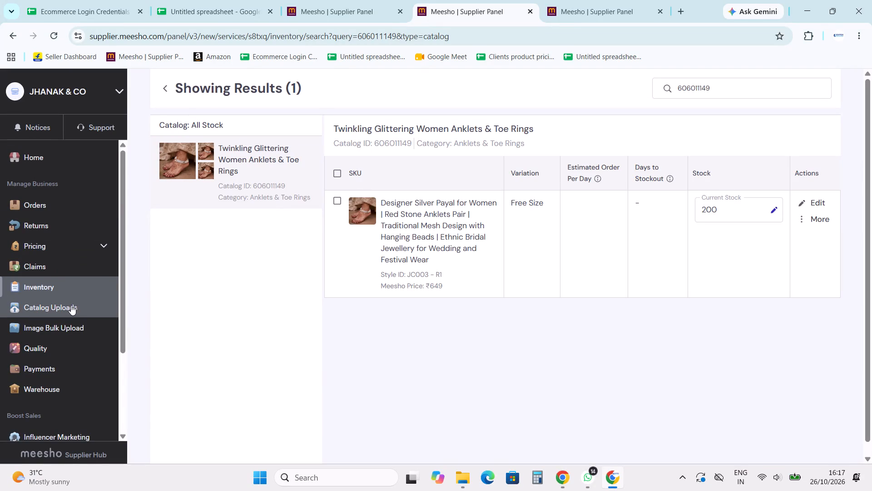
# Reload the page and check the QC status of the newest catalogs in the single uploads list.
pyautogui.click(51, 31)
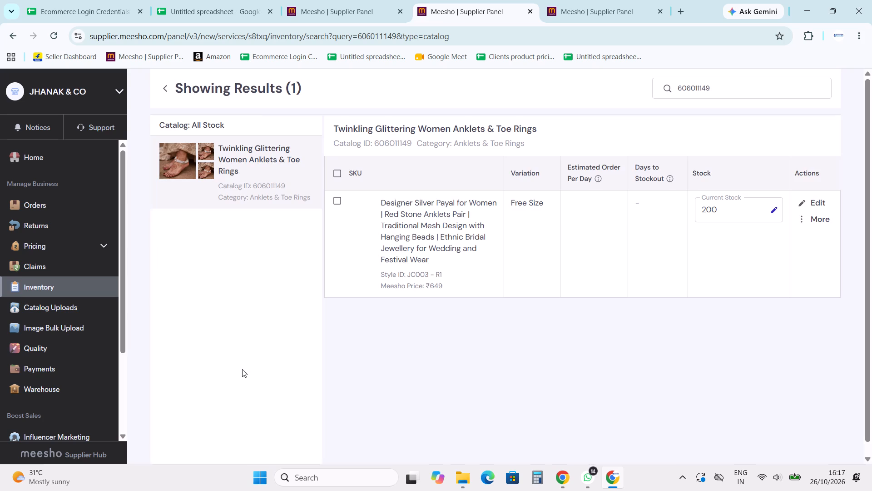
pyautogui.click(69, 309)
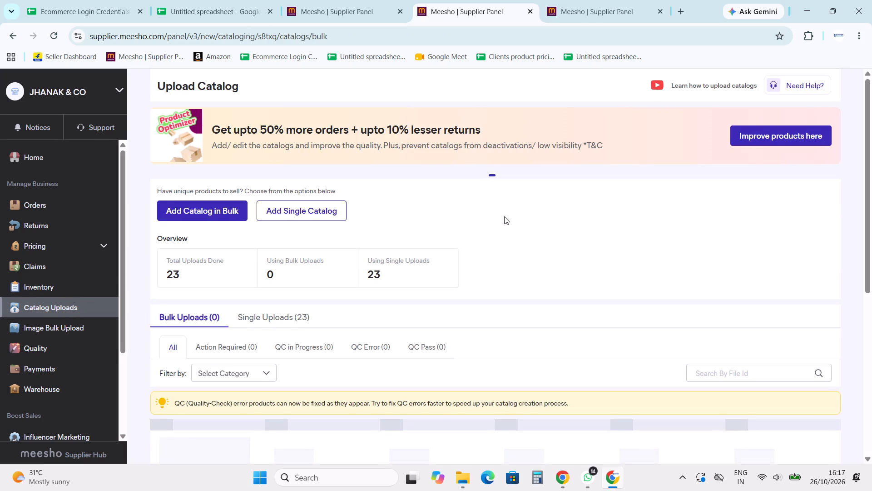
pyautogui.scroll(-4, 452, 205)
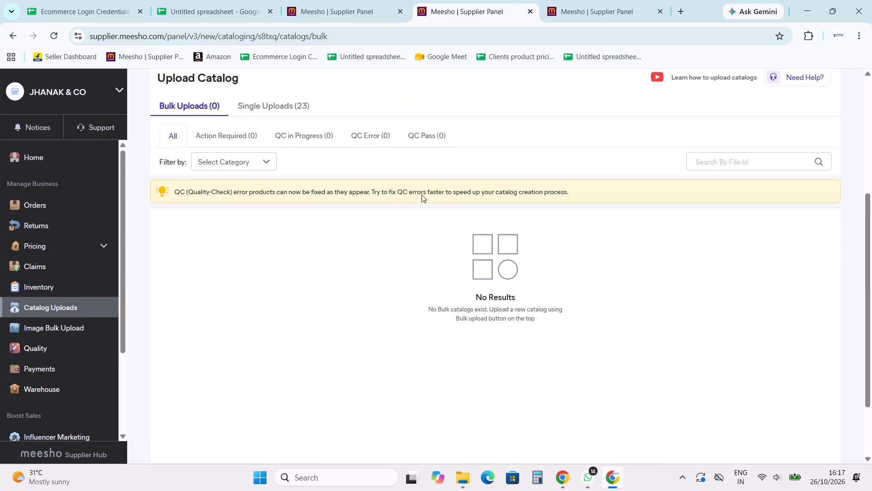
pyautogui.click(276, 90)
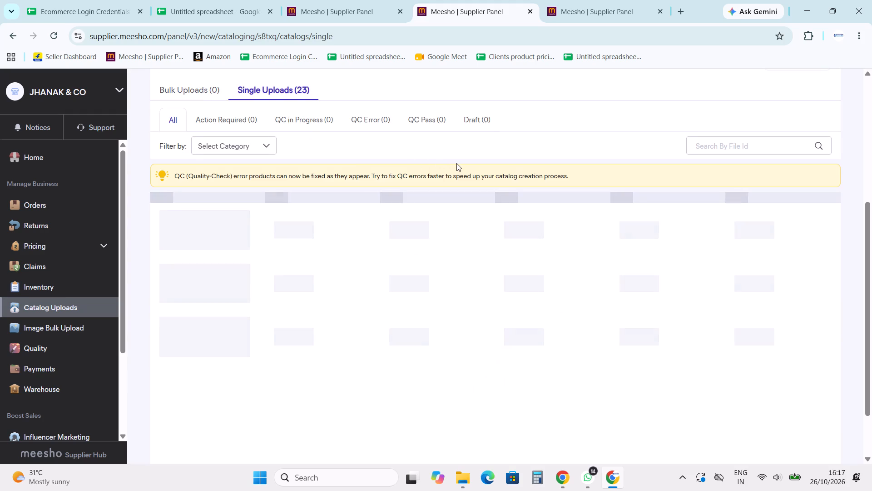
# Refresh the inventory and examine the details of the most recent active catalogs, including the JC002 - R1 and JC003 - R1 listings.
pyautogui.click(83, 283)
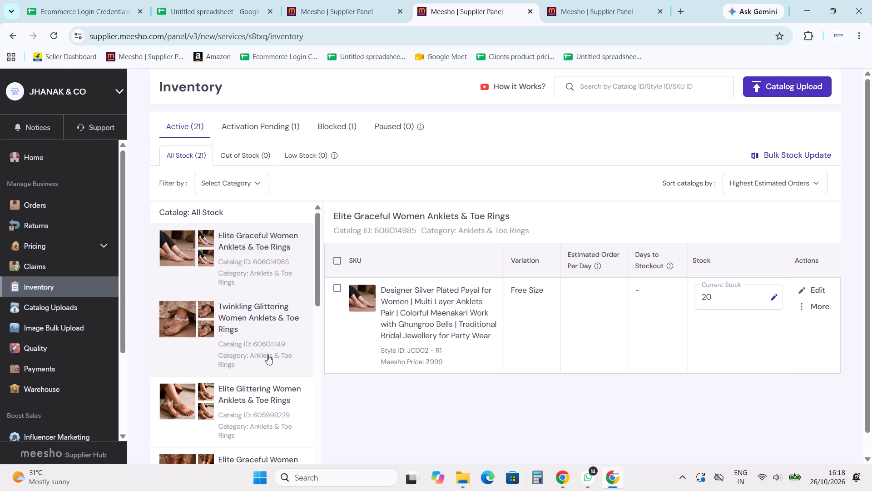
pyautogui.click(56, 33)
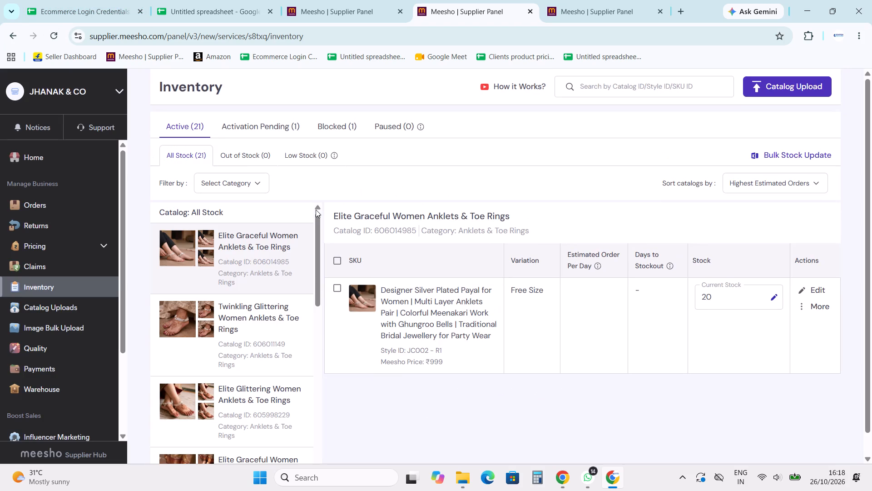
pyautogui.scroll(-2, 221, 324)
pyautogui.scroll(11, 233, 321)
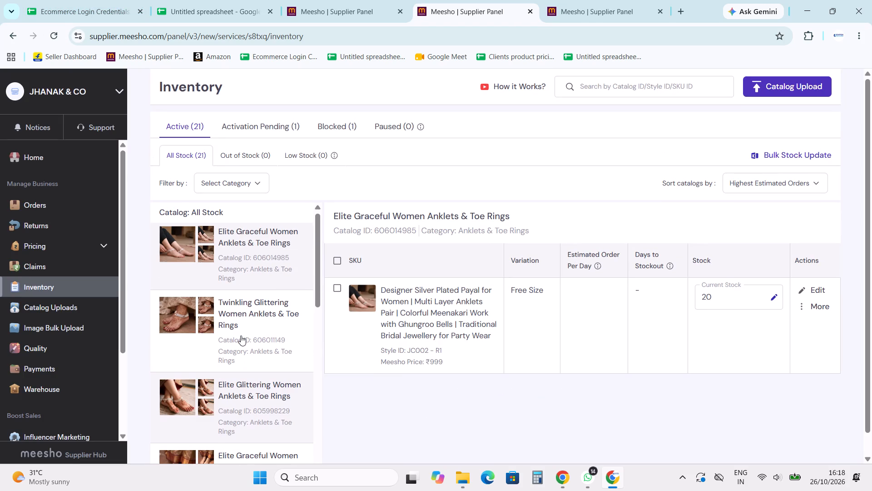
pyautogui.click(244, 336)
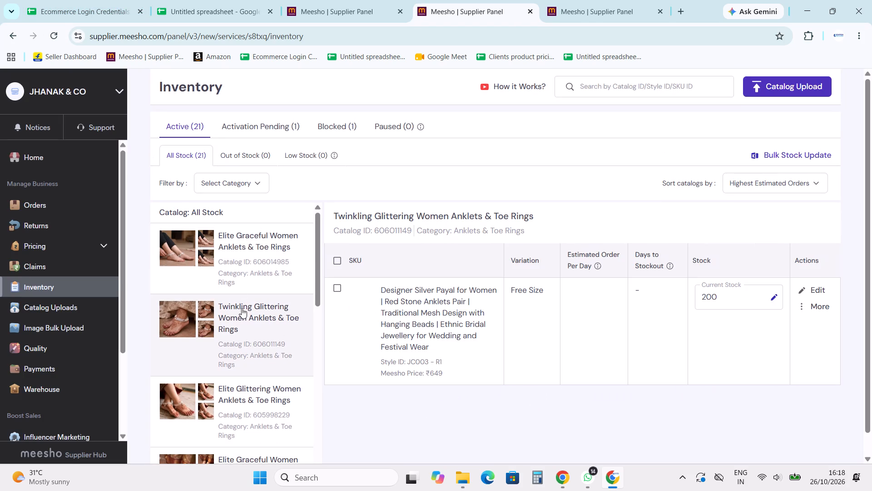
pyautogui.click(231, 270)
pyautogui.click(238, 405)
pyautogui.click(233, 336)
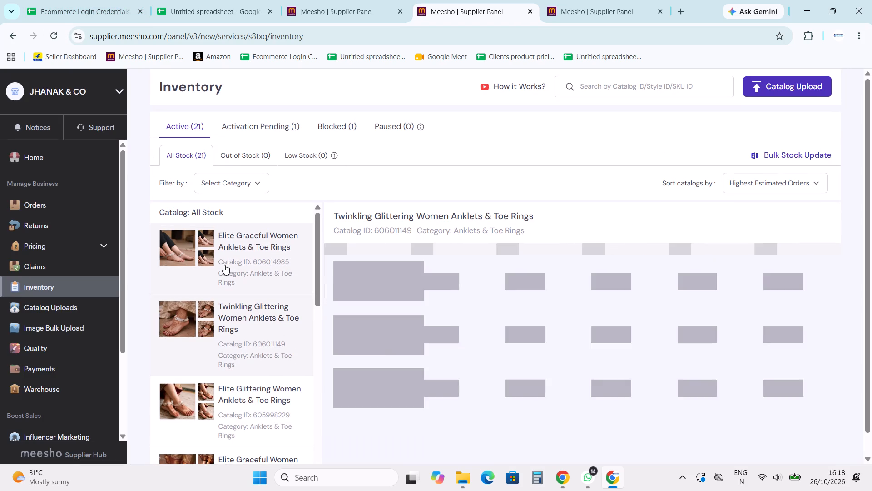
pyautogui.click(224, 265)
pyautogui.scroll(2, 185, 285)
pyautogui.scroll(4, 218, 184)
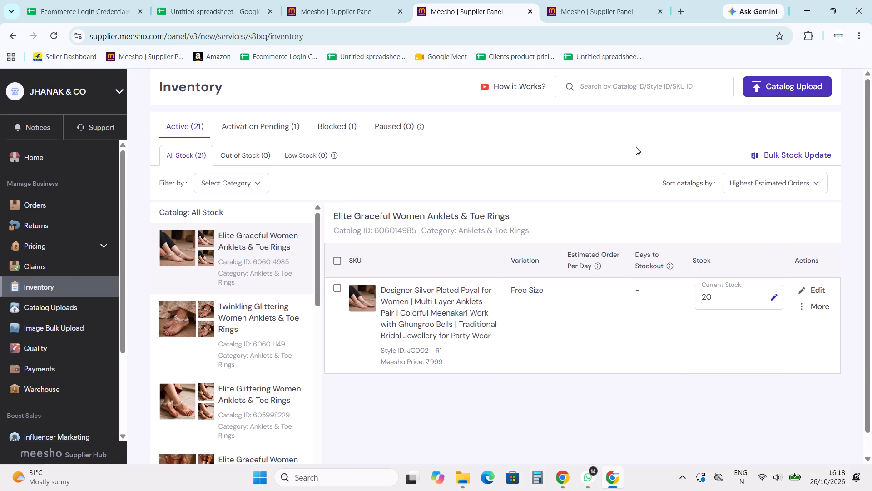
# Start a new single catalog in the Anklets & Toe Rings category.
pyautogui.click(790, 87)
pyautogui.click(292, 217)
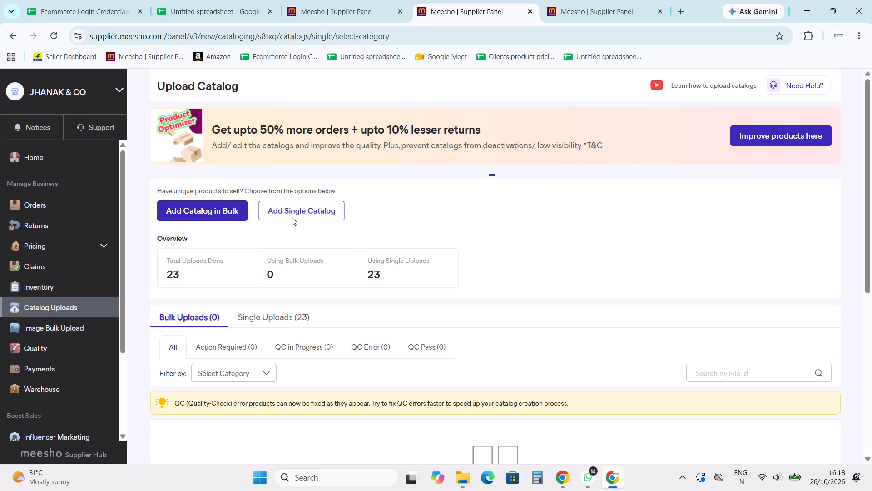
pyautogui.click(267, 220)
pyautogui.scroll(-1, 577, 266)
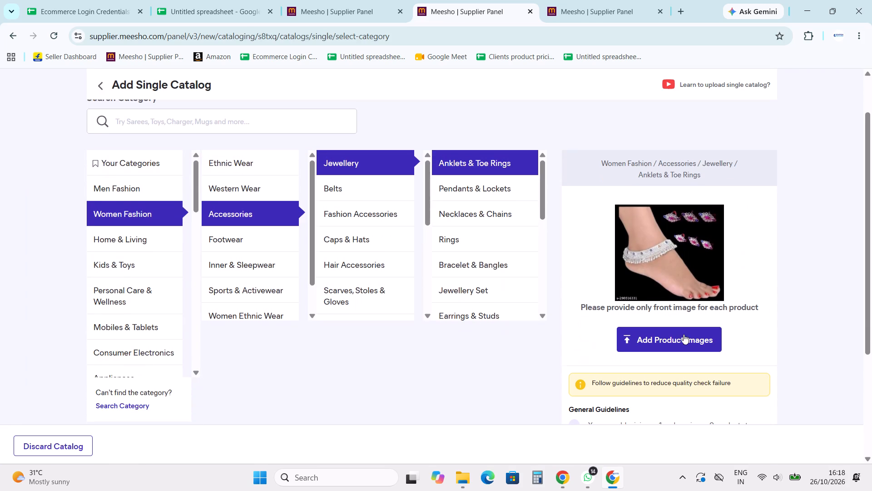
# View the product images in the JC004 - Price 349 folder of JHANAK & CO in File Explorer.
pyautogui.click(463, 479)
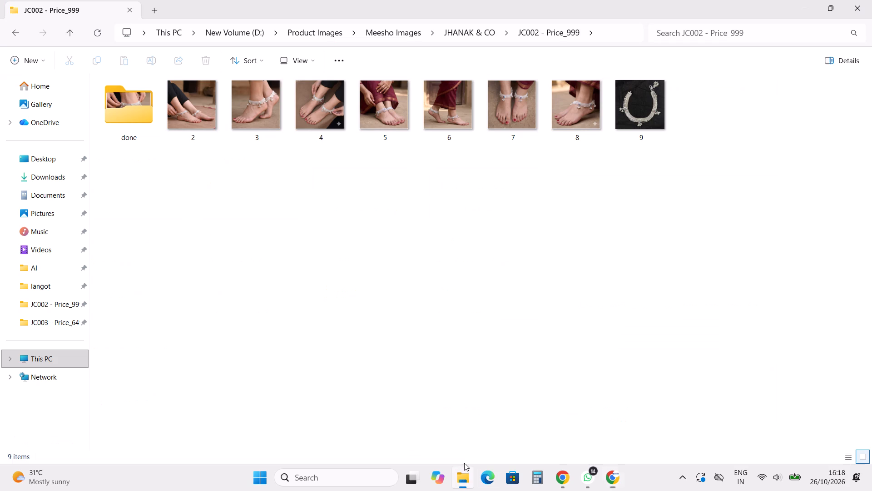
pyautogui.click(420, 271)
pyautogui.click(458, 35)
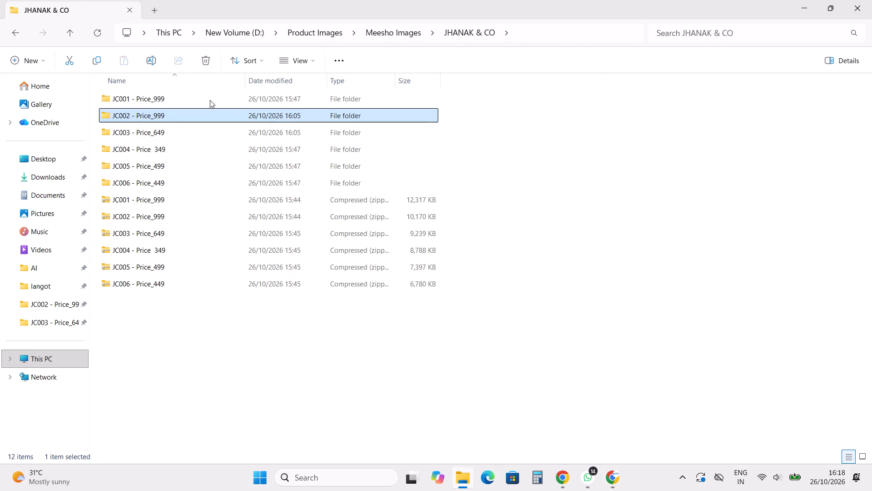
pyautogui.doubleClick(176, 149)
pyautogui.click(289, 261)
pyautogui.hotkey('alt', 'Tab')
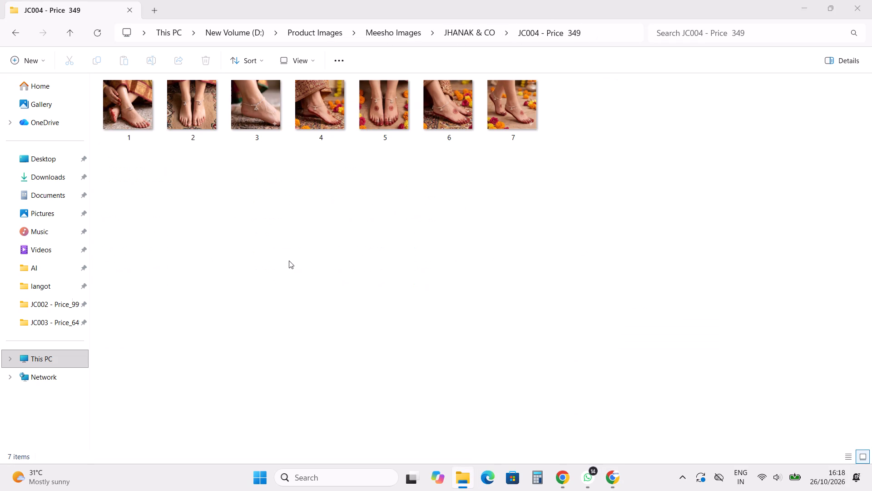
# Look through the active inventory catalogs in the other supplier panel tab and compare their photos with the JC004 images.
pyautogui.click(586, 0)
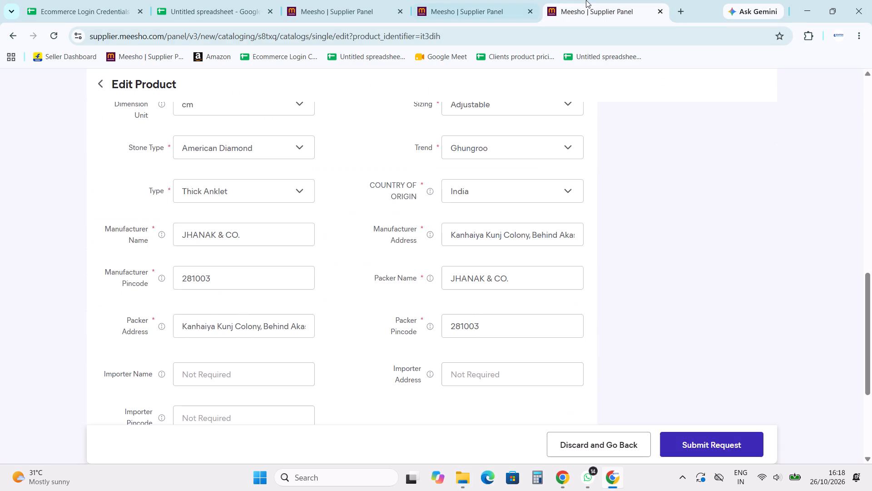
pyautogui.click(395, 0)
pyautogui.scroll(14, 252, 377)
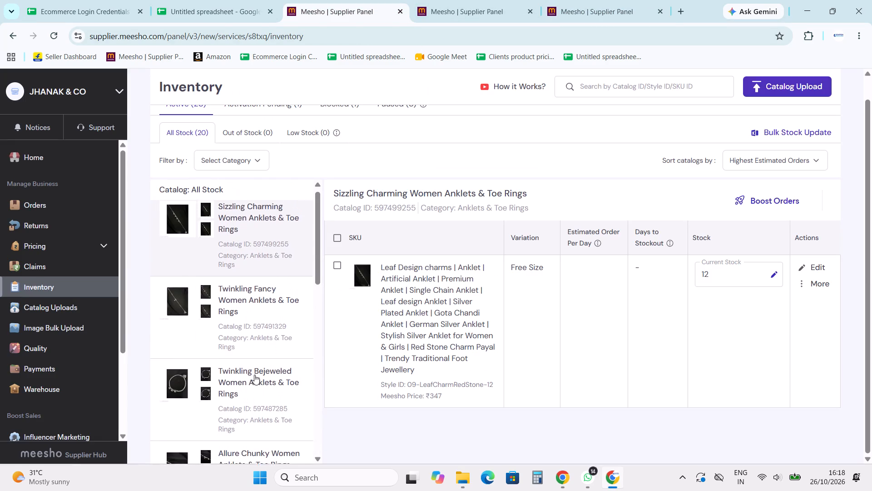
pyautogui.scroll(-16, 257, 374)
pyautogui.click(270, 454)
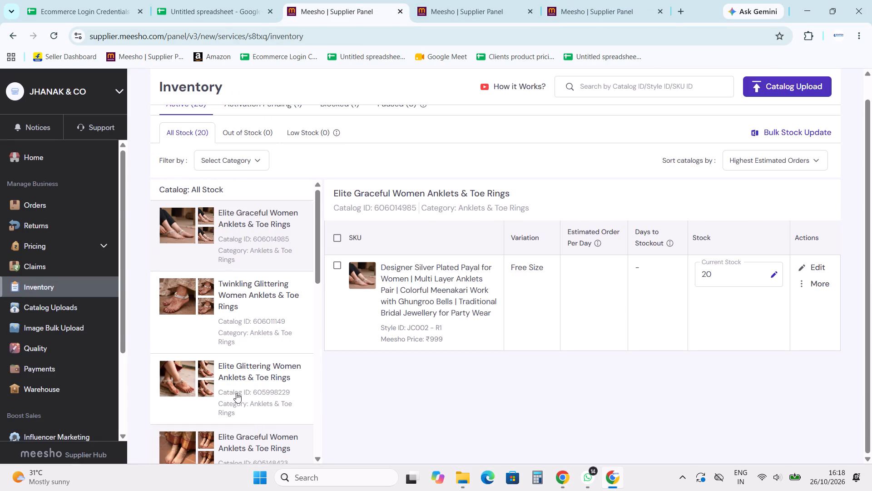
pyautogui.scroll(-20, 238, 370)
pyautogui.hotkey('alt', 'Tab')
pyautogui.hotkey('alt', 'Tab')
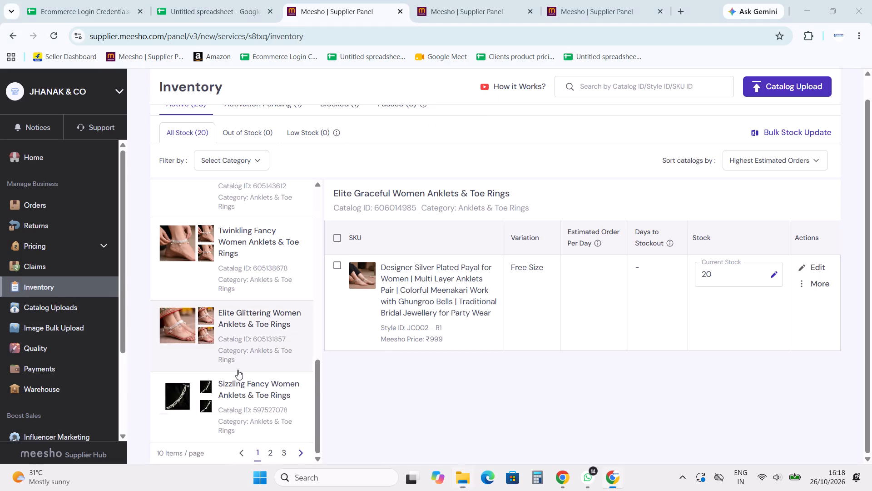
pyautogui.scroll(8, 232, 374)
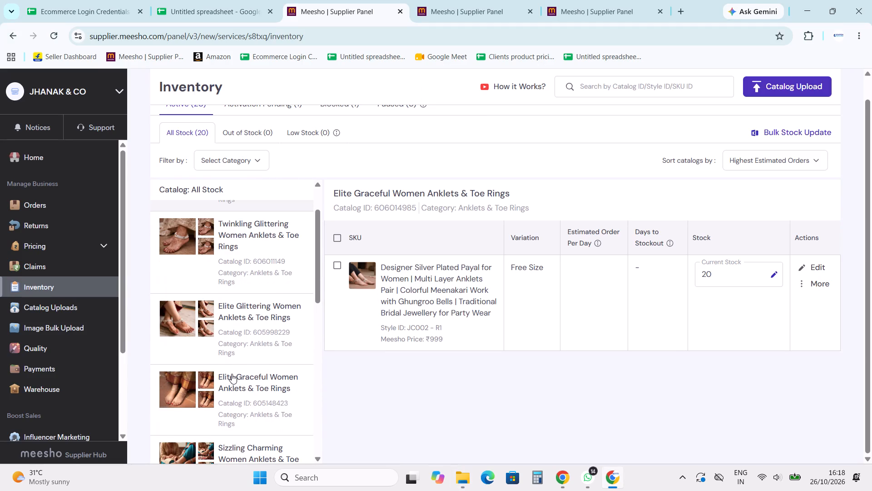
pyautogui.scroll(3, 236, 381)
pyautogui.scroll(-4, 236, 381)
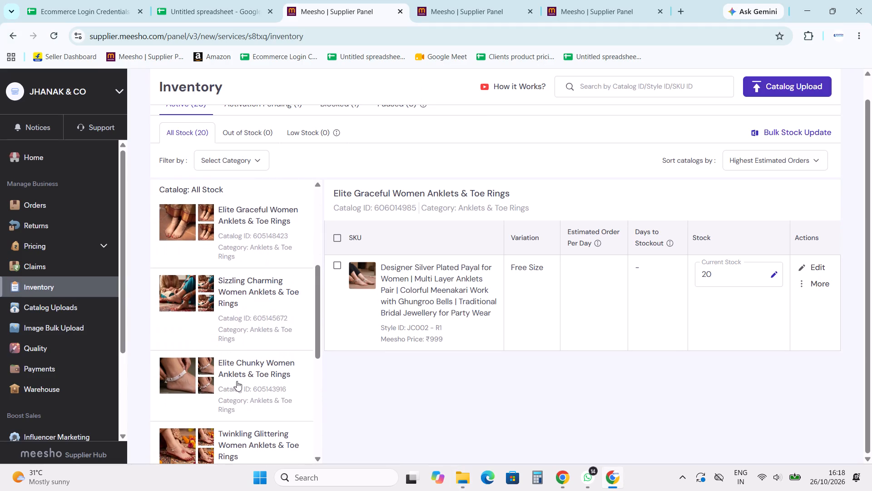
pyautogui.hotkey('alt', 'Tab')
pyautogui.hotkey('alt', 'Tab')
pyautogui.scroll(5, 237, 381)
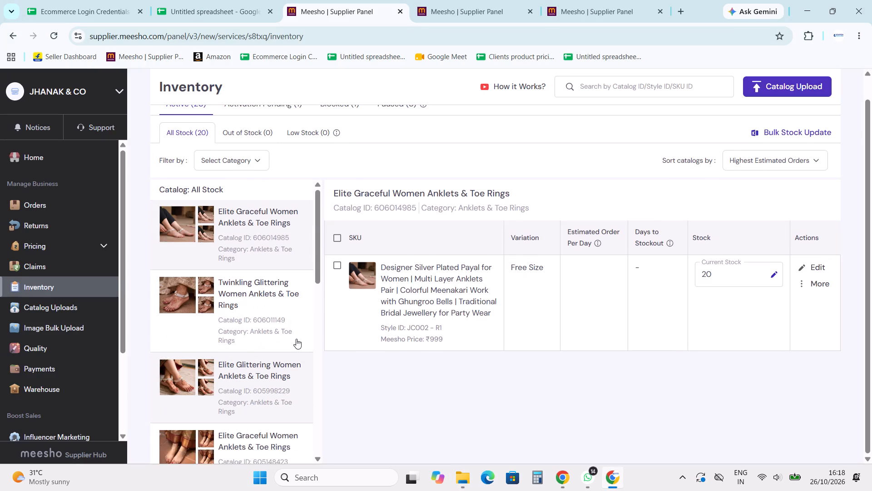
pyautogui.scroll(5, 296, 339)
pyautogui.click(770, 90)
# Add image 1 from the JC004 - Price 349 folder as the new catalog's product image and continue to the product details.
pyautogui.click(474, 0)
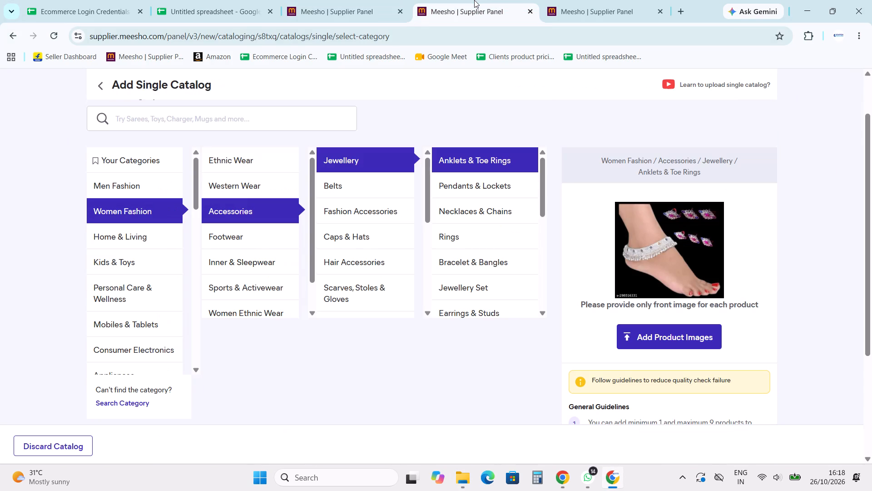
pyautogui.click(647, 339)
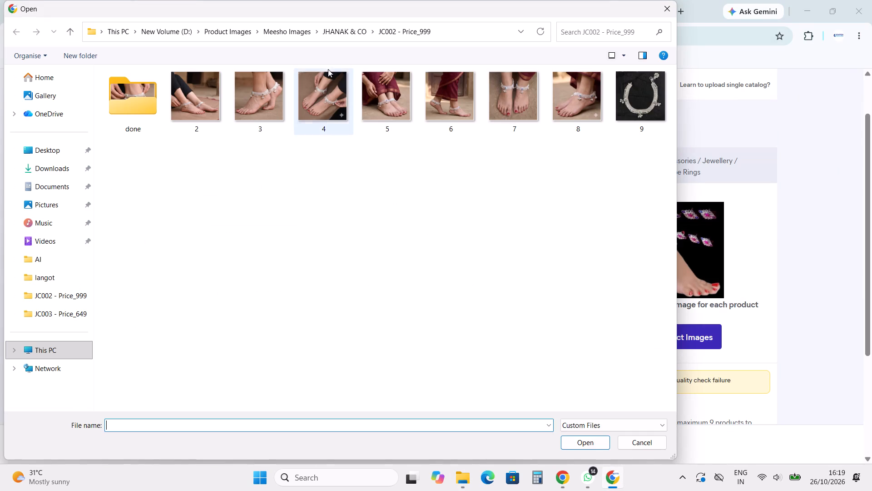
pyautogui.click(354, 22)
pyautogui.doubleClick(159, 134)
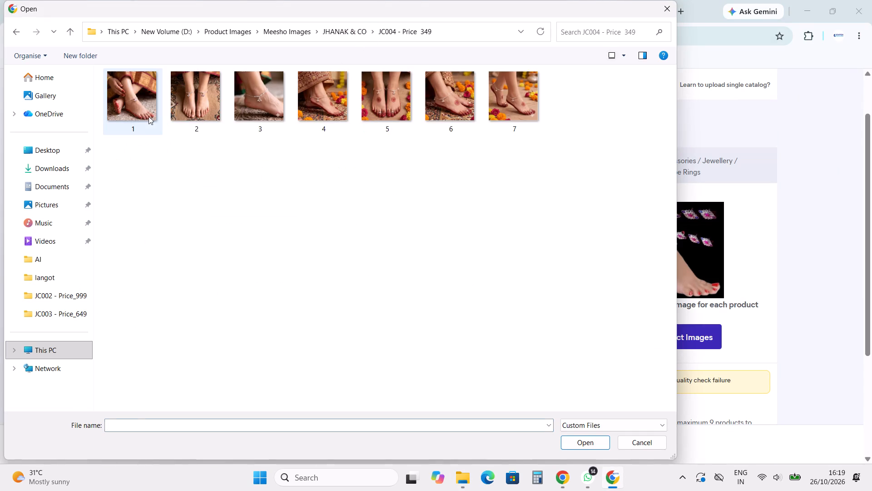
pyautogui.doubleClick(144, 108)
pyautogui.click(613, 409)
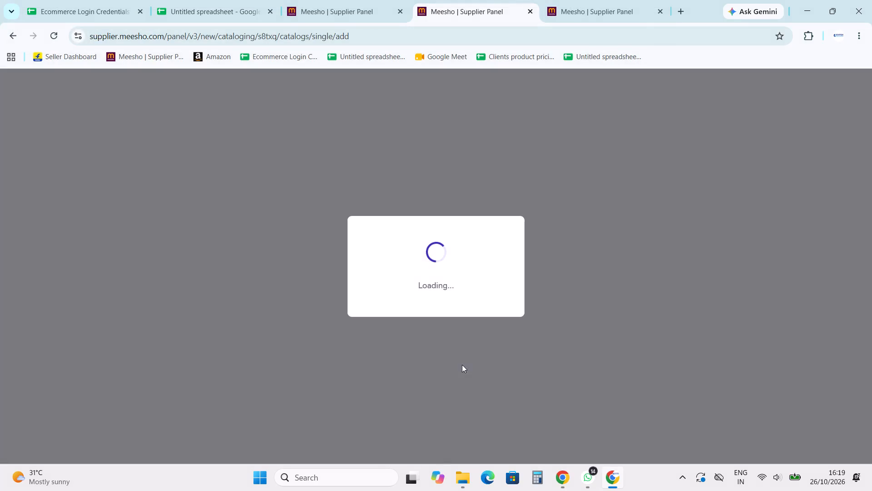
# Fill the product details form with the saved JHANAK & CO. Anklets & Toe Rings template from the Lisstify extension.
pyautogui.click(812, 35)
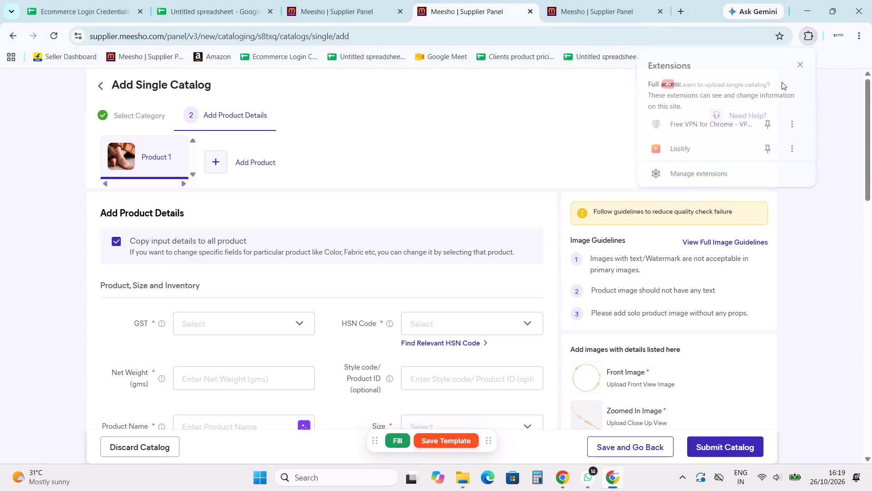
pyautogui.click(722, 143)
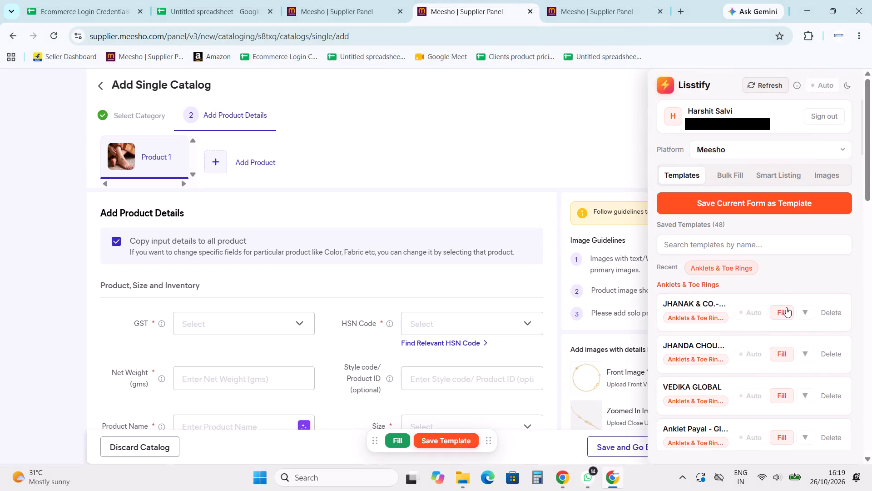
pyautogui.click(786, 307)
pyautogui.click(510, 170)
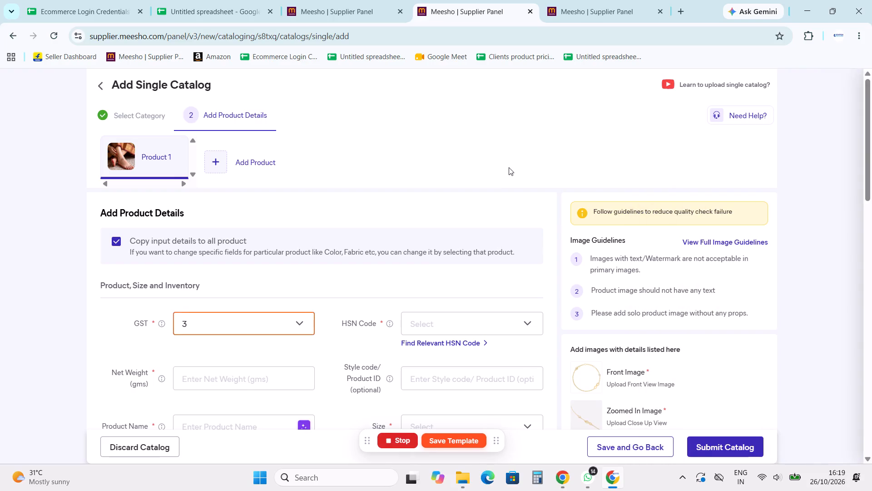
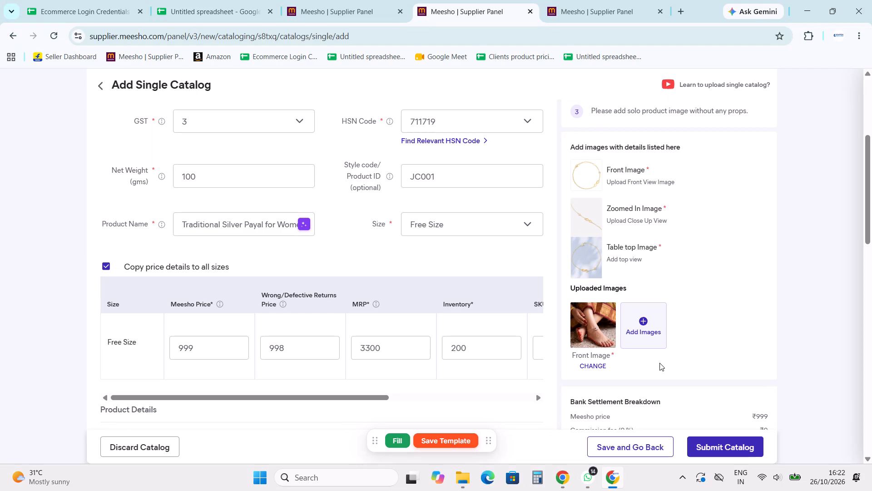
# Set the Free Size row's Meesho price to 349, wrong/defective returns price to 348 and MRP to 1200.
pyautogui.click(659, 363)
pyautogui.click(472, 478)
pyautogui.click(278, 232)
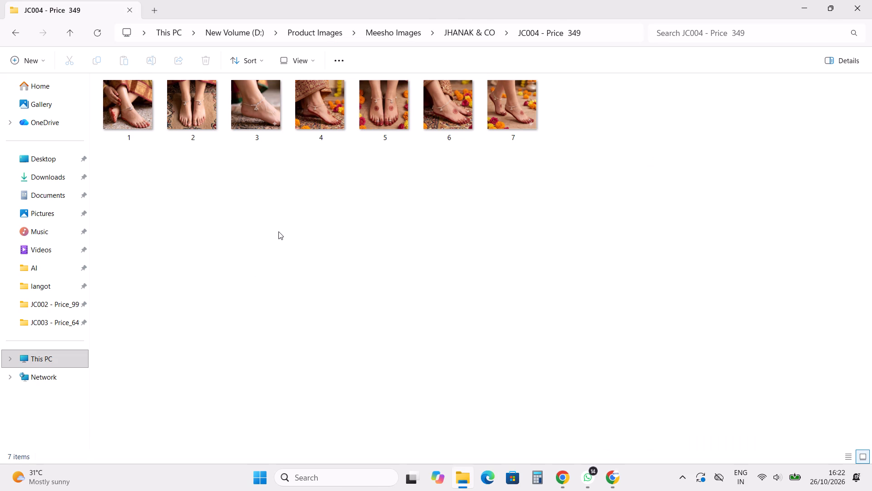
pyautogui.hotkey('alt', 'Tab')
pyautogui.doubleClick(191, 343)
pyautogui.tripleClick(188, 343)
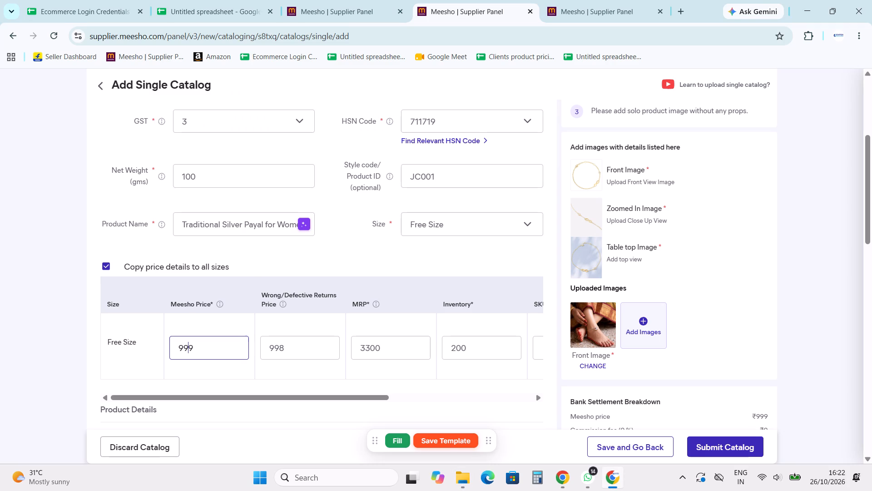
pyautogui.press('3')
pyautogui.write('49')
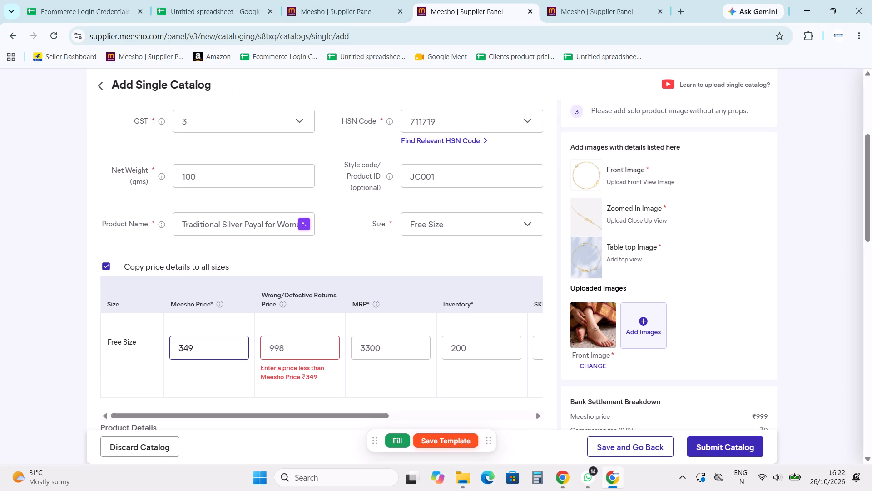
pyautogui.doubleClick(272, 343)
pyautogui.write('348')
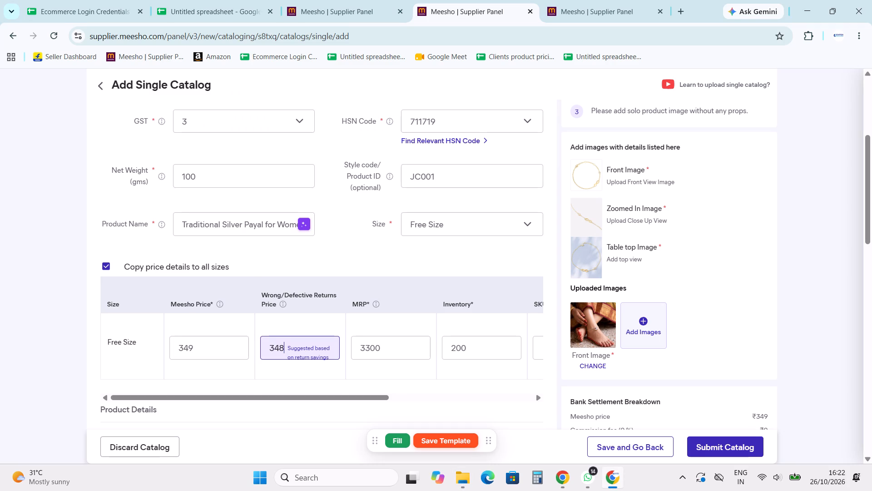
pyautogui.doubleClick(365, 347)
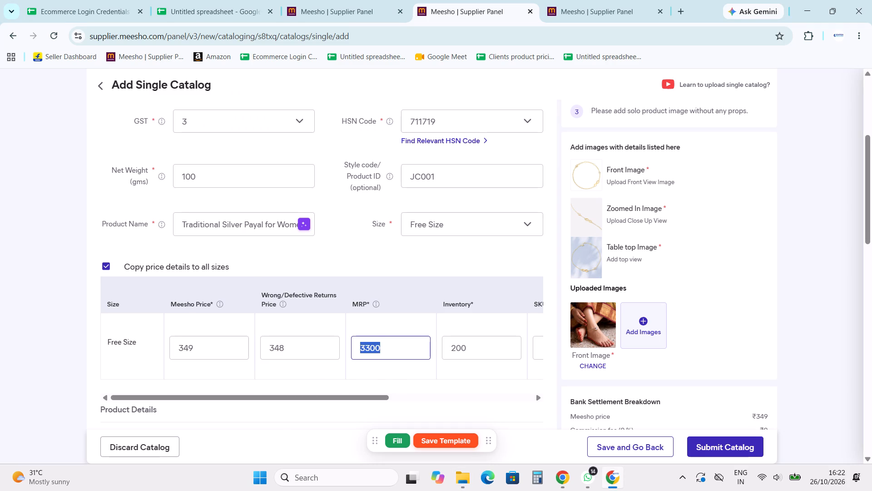
pyautogui.write('12')
pyautogui.write('00')
pyautogui.click(773, 314)
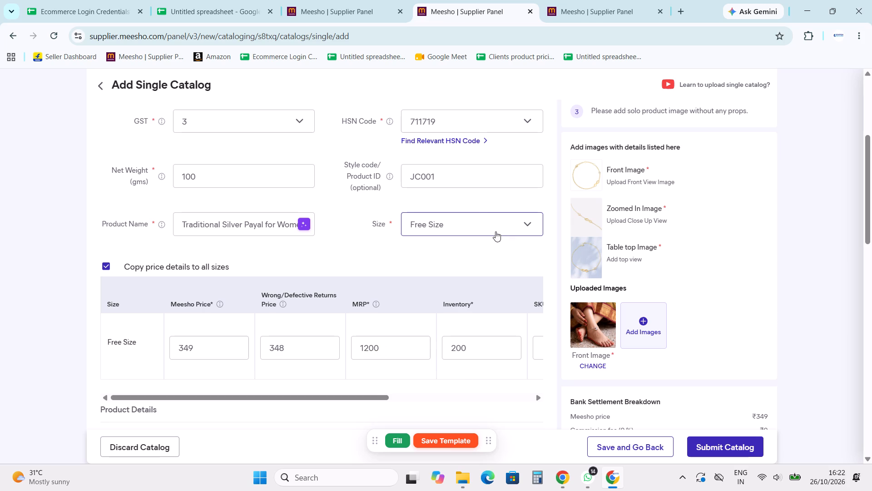
# Change the style code/product ID to JC004 - R1.
pyautogui.click(461, 180)
pyautogui.press('BackSpace')
pyautogui.press('4')
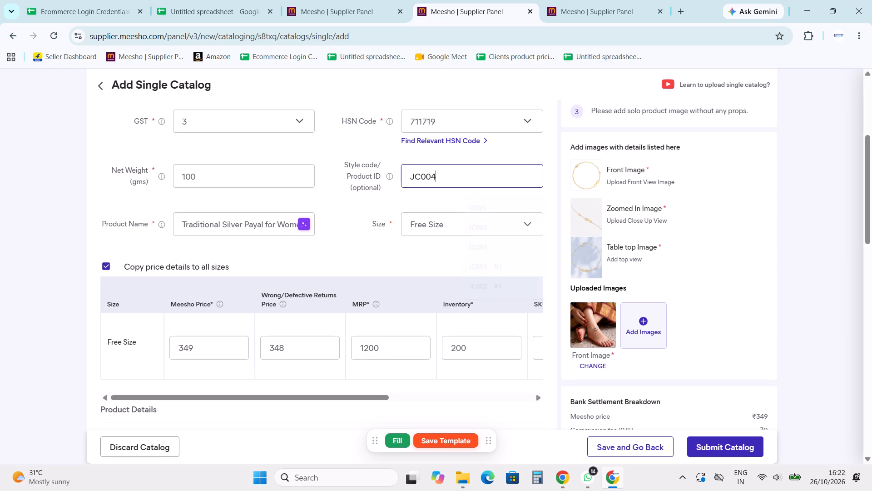
pyautogui.press('space')
pyautogui.write('-')
pyautogui.press('space')
pyautogui.hotkey('shift', 'r')
pyautogui.press('1')
pyautogui.click(245, 237)
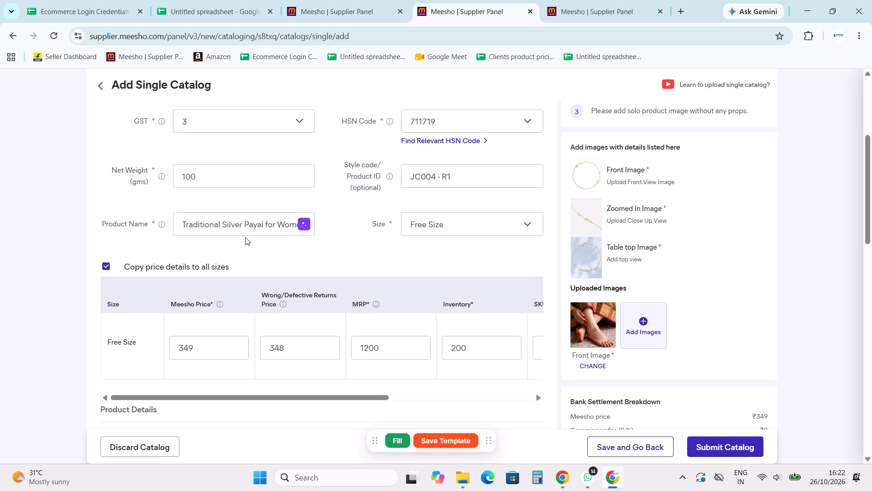
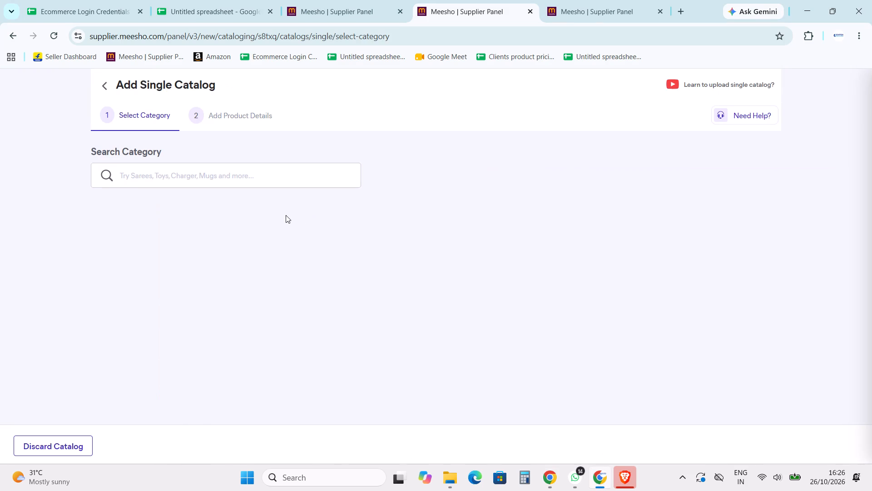
pyautogui.click(320, 214)
pyautogui.scroll(-1, 546, 269)
pyautogui.click(671, 396)
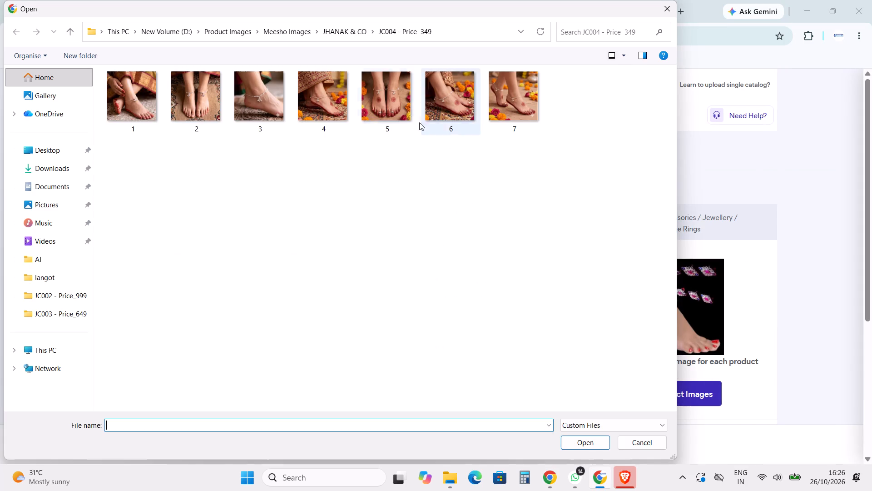
pyautogui.click(348, 32)
pyautogui.doubleClick(178, 150)
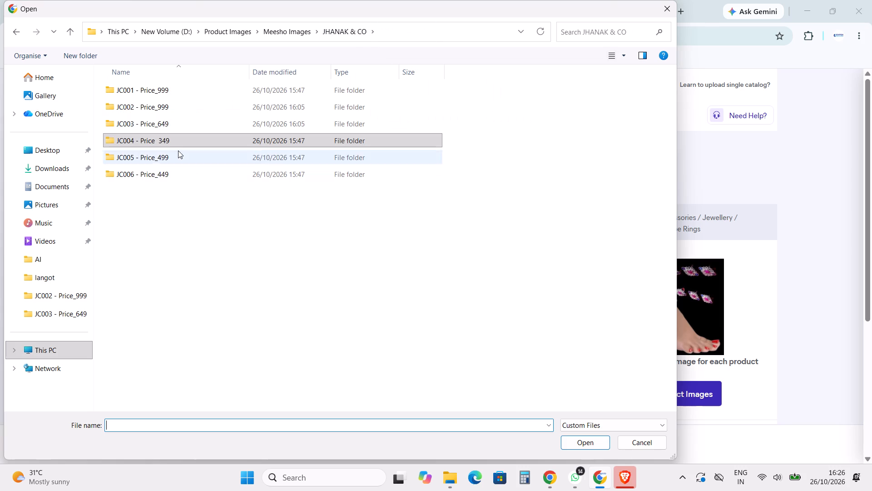
pyautogui.doubleClick(146, 100)
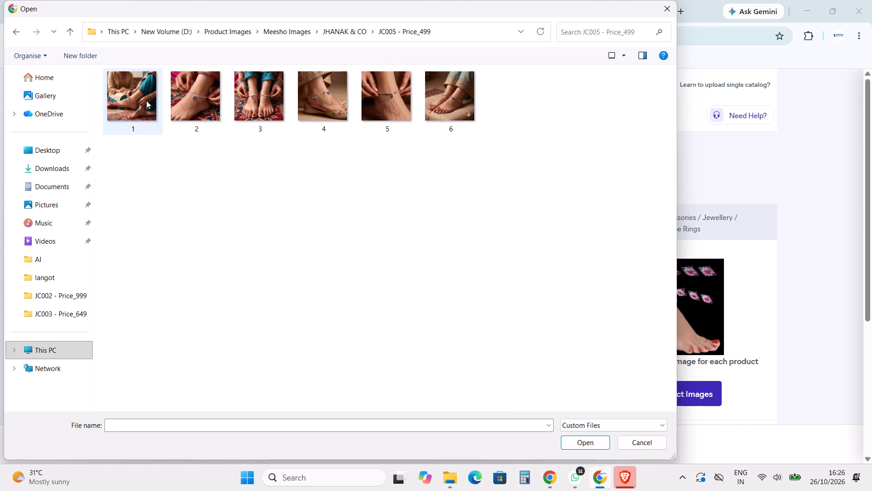
pyautogui.click(609, 405)
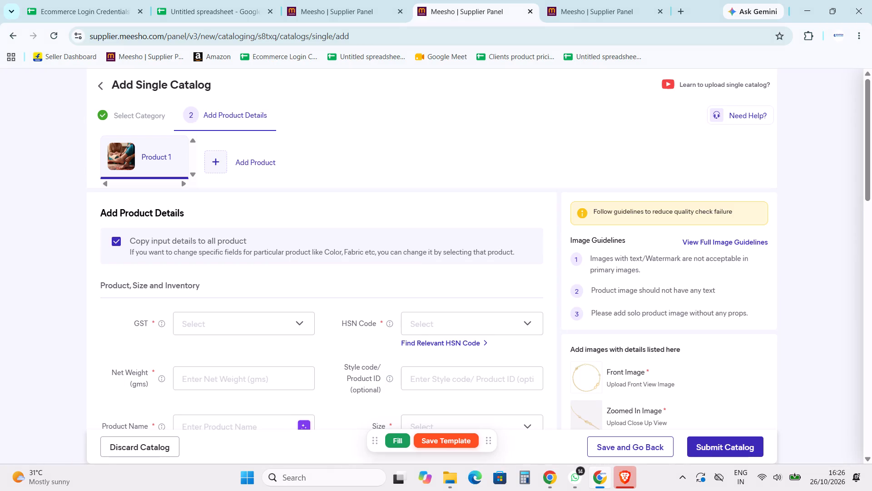
# Fill the new catalog's form with the saved JHANAK & CO template from Lisstify.
pyautogui.click(804, 40)
pyautogui.click(732, 153)
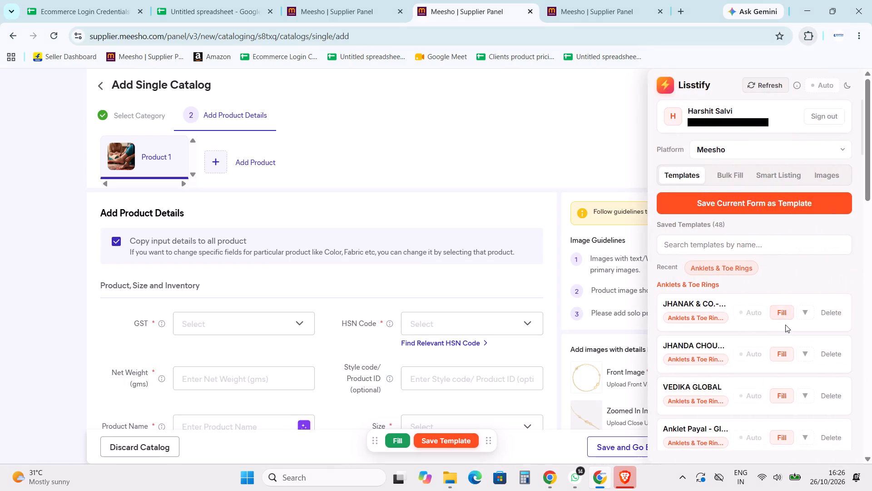
pyautogui.click(780, 318)
pyautogui.click(463, 164)
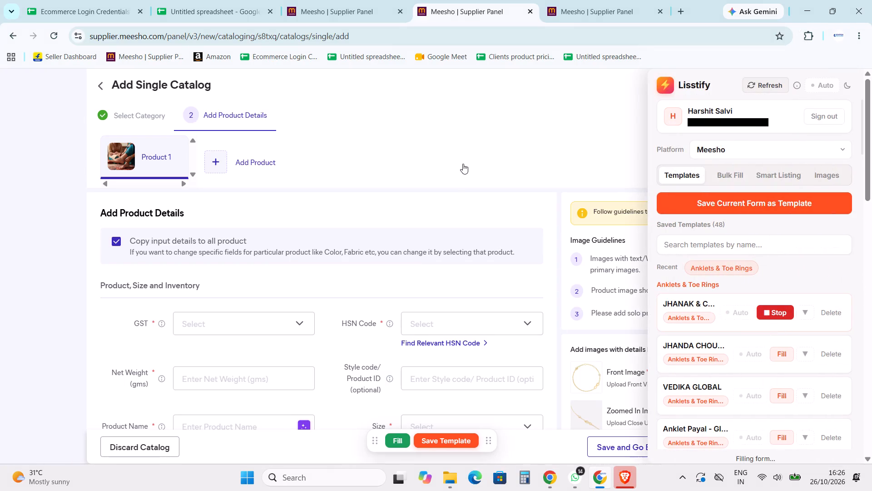
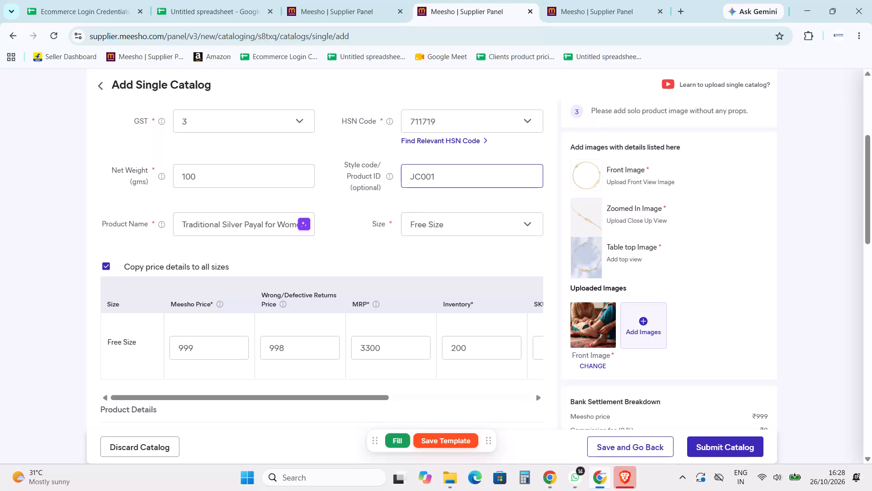
# Set the style code of the new anklet catalog to JC005.
pyautogui.hotkey('alt', 'Tab')
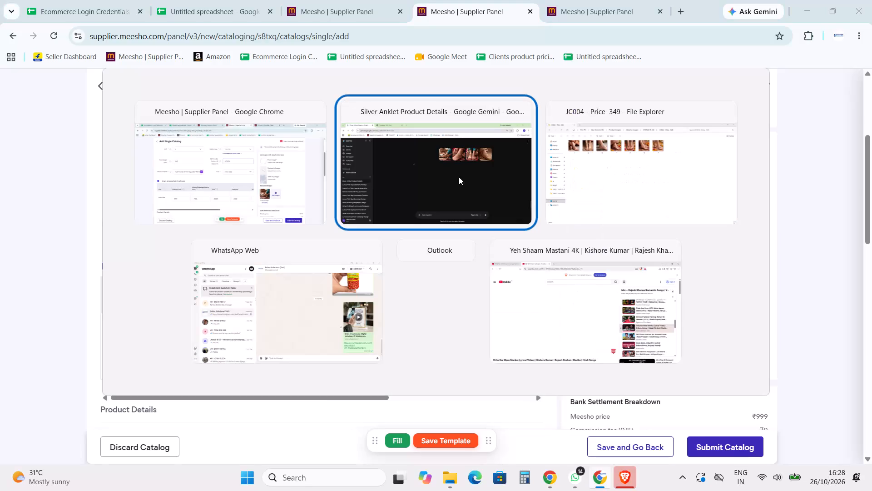
pyautogui.hotkey('alt', 'Tab')
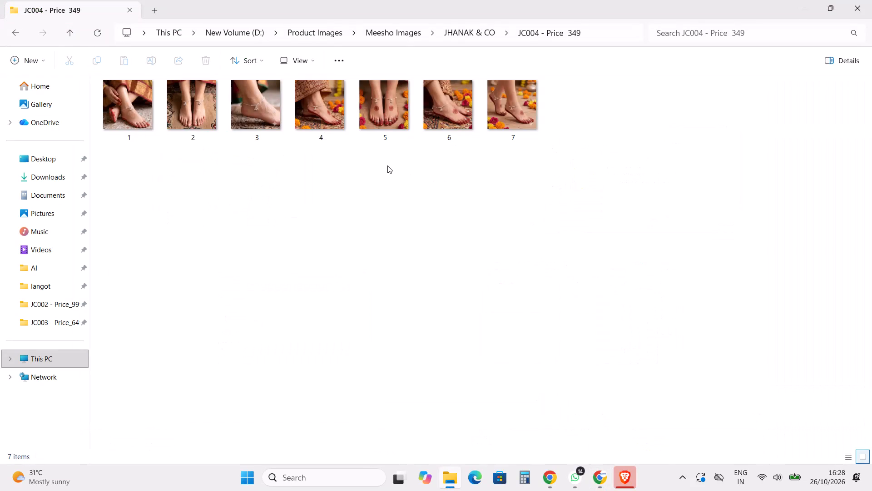
pyautogui.hotkey('alt', 'Tab')
pyautogui.click(442, 175)
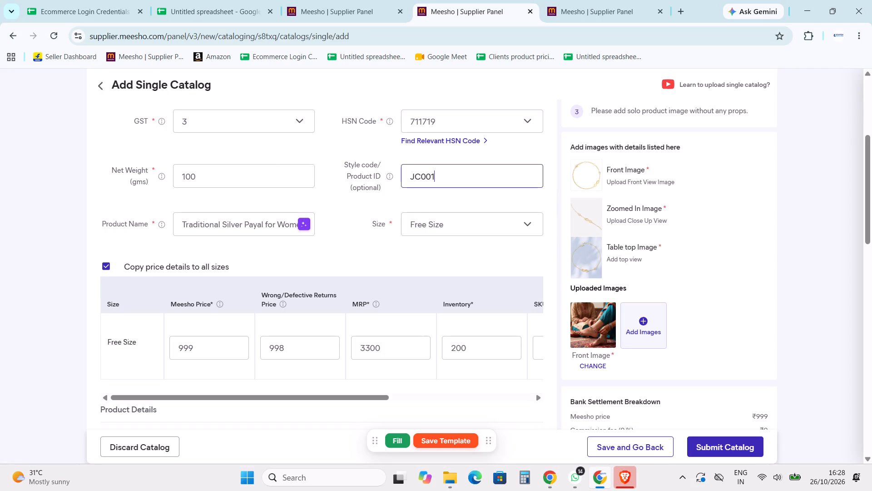
pyautogui.press('BackSpace')
pyautogui.press('5')
# Leave the Edit Product page and view the anklet catalog created at 04:20 PM from the single uploads list.
pyautogui.click(564, 0)
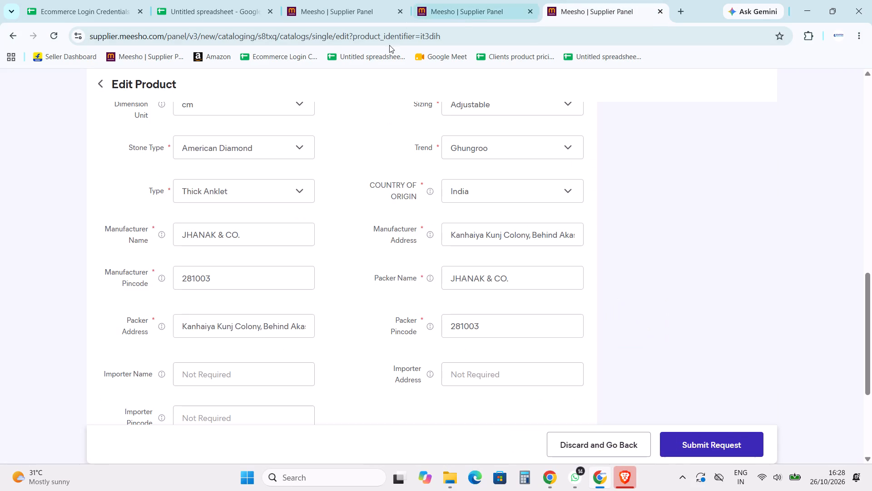
pyautogui.click(99, 86)
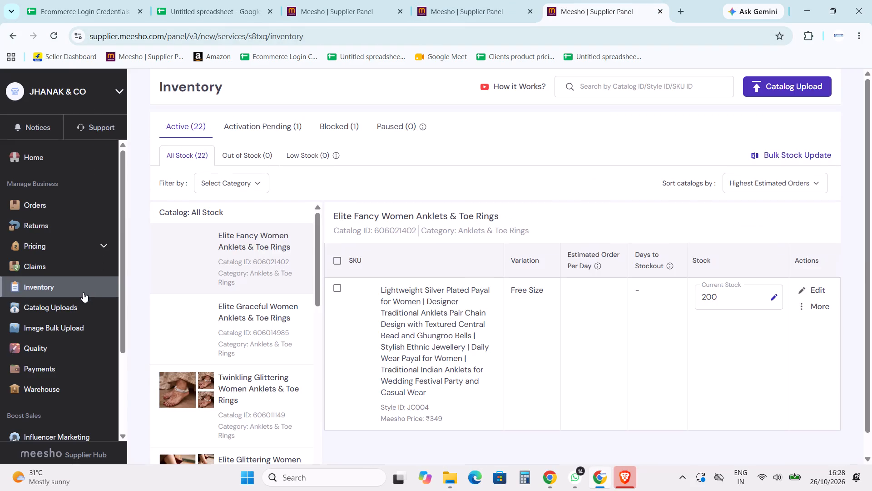
pyautogui.click(72, 305)
pyautogui.click(292, 312)
pyautogui.scroll(-3, 450, 247)
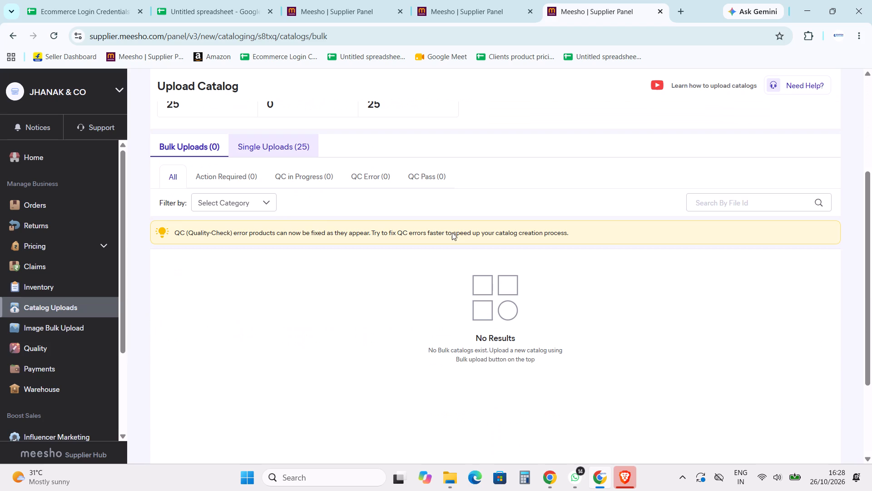
pyautogui.click(294, 150)
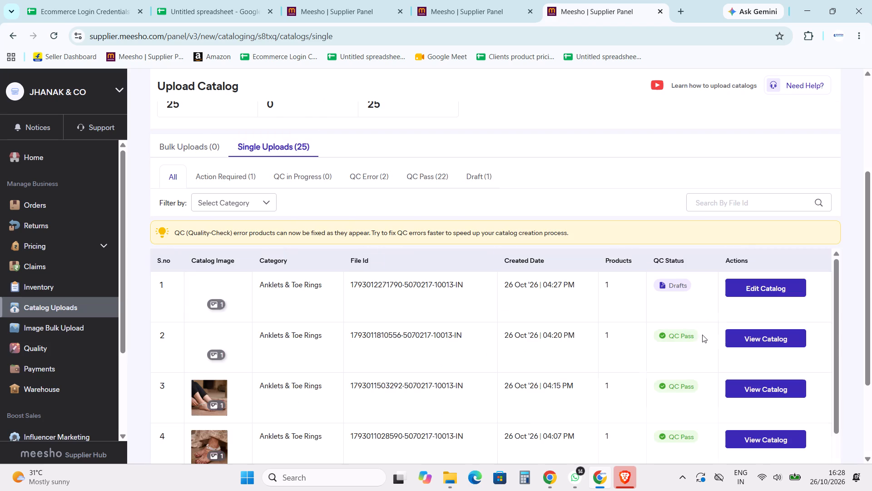
pyautogui.click(777, 339)
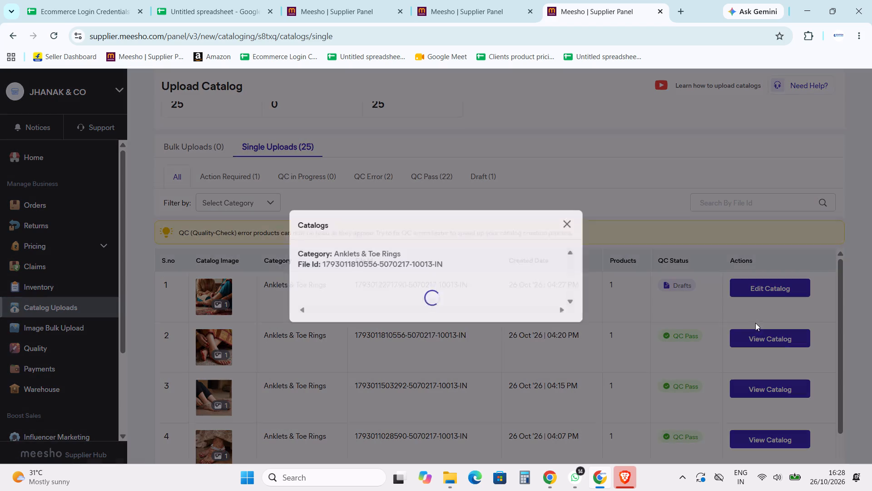
pyautogui.click(545, 284)
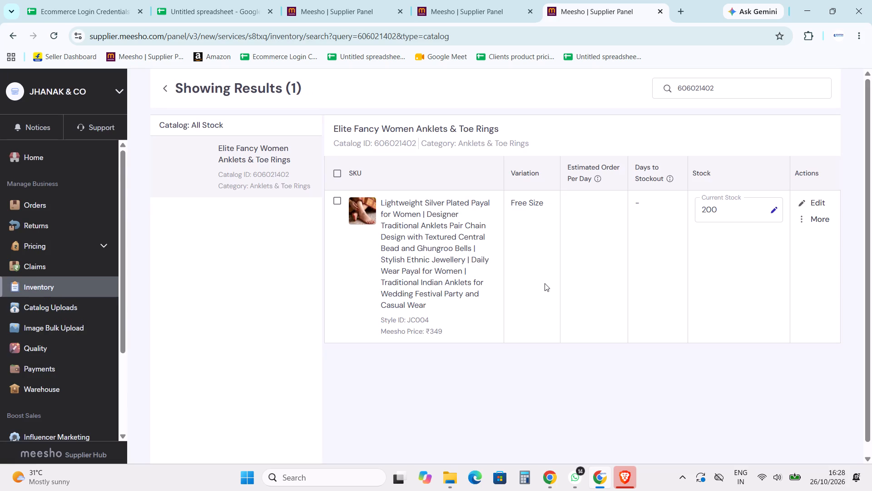
pyautogui.click(458, 0)
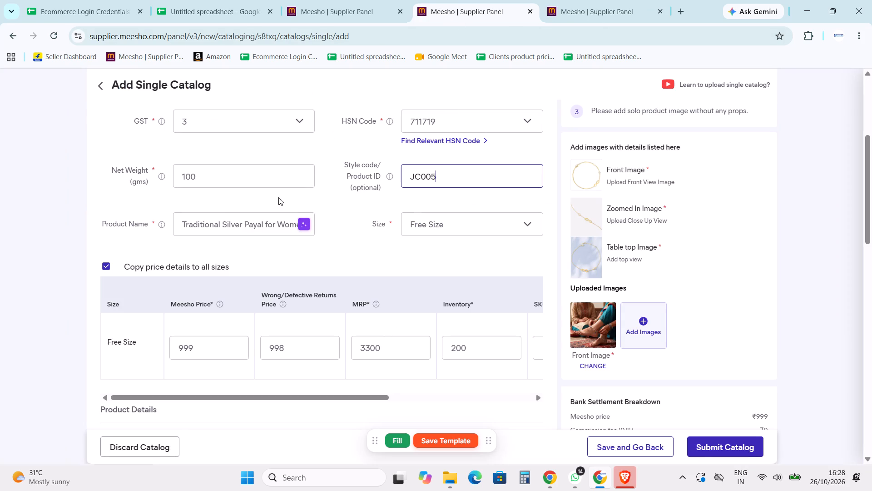
pyautogui.click(215, 231)
pyautogui.hotkey('ctrl', 'a')
pyautogui.moveTo(218, 176); pyautogui.dragTo(110, 169)
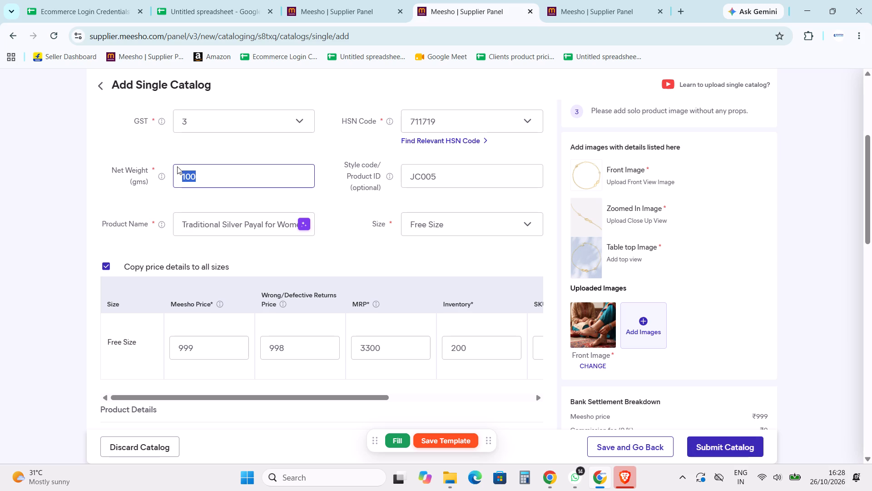
pyautogui.press('5')
pyautogui.press('0')
pyautogui.click(236, 225)
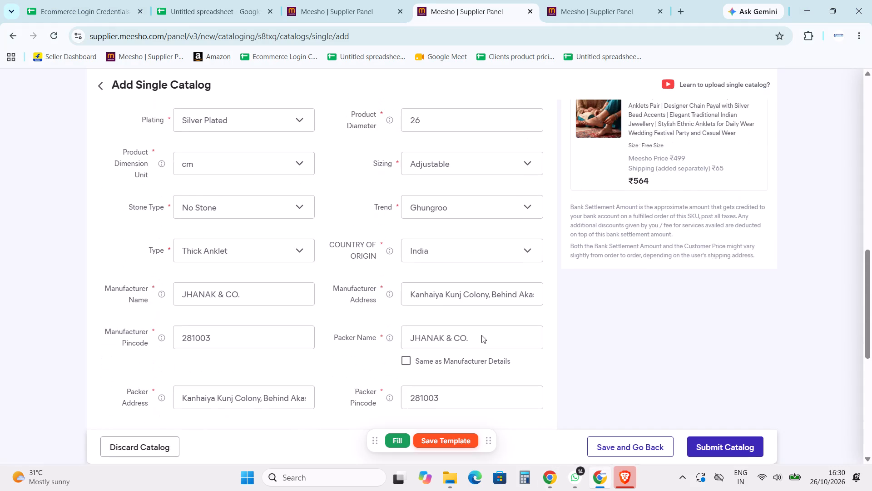
pyautogui.scroll(13, 481, 336)
pyautogui.scroll(-3, 481, 336)
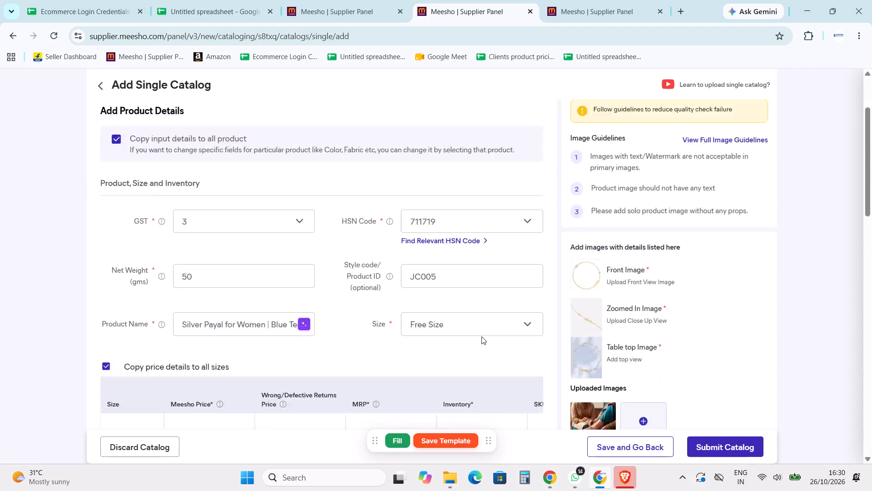
pyautogui.scroll(-2, 481, 336)
pyautogui.click(646, 246)
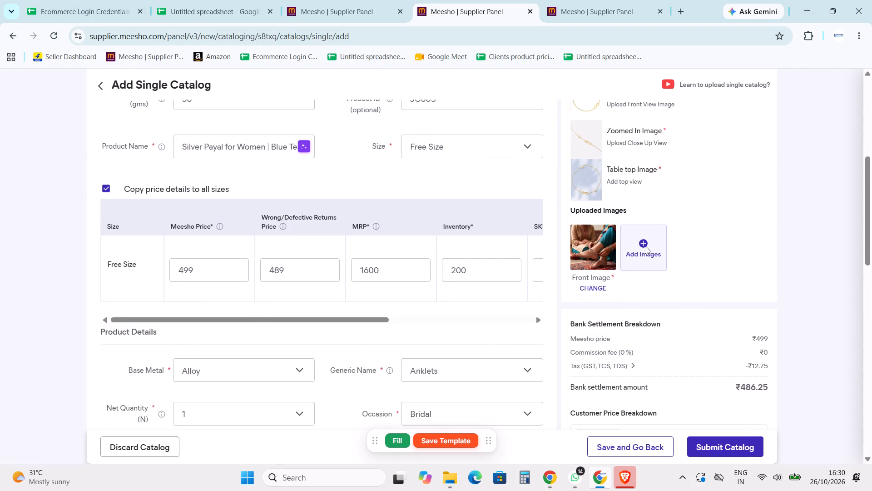
pyautogui.doubleClick(215, 98)
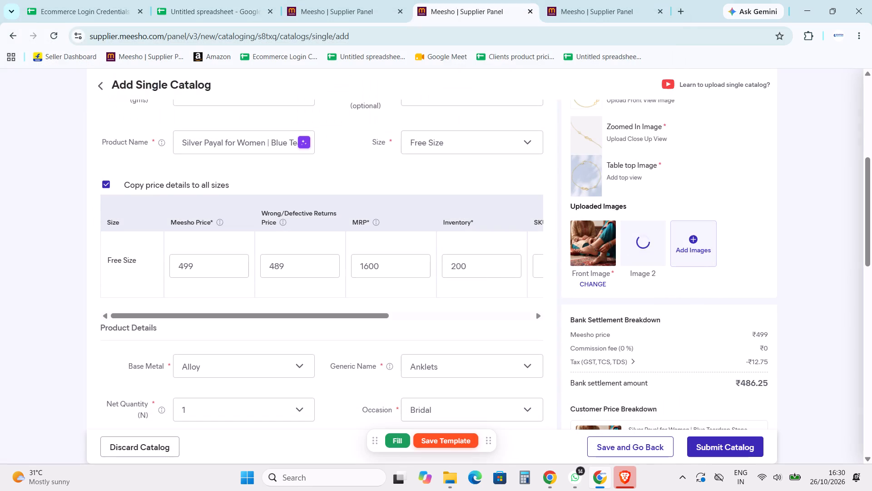
pyautogui.click(704, 244)
pyautogui.doubleClick(272, 103)
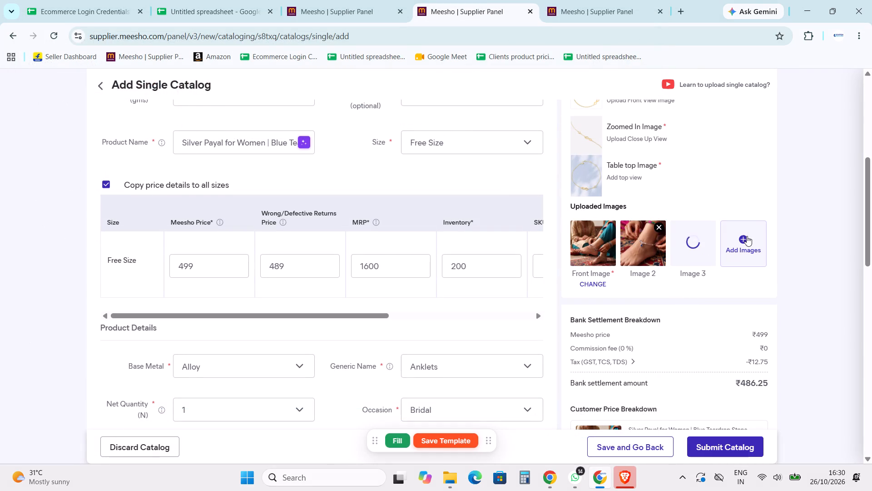
pyautogui.click(747, 236)
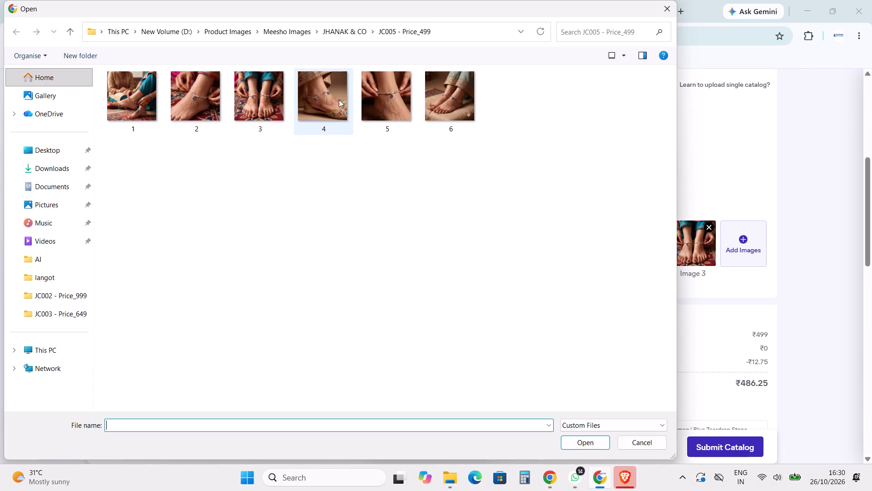
pyautogui.doubleClick(353, 93)
pyautogui.doubleClick(323, 93)
pyautogui.click(820, 326)
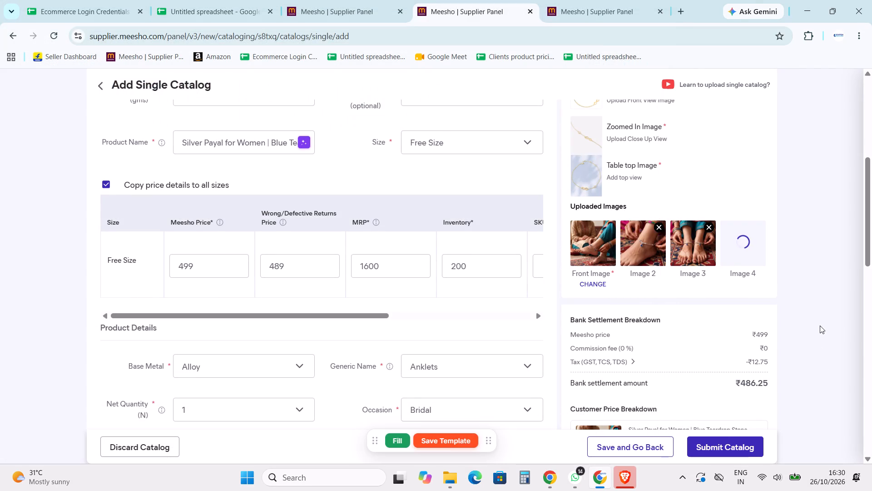
# Submit the JC005 catalog for quality check, declaring that all its products are not branded or illegal to sell.
pyautogui.scroll(8, 693, 356)
pyautogui.scroll(-4, 576, 322)
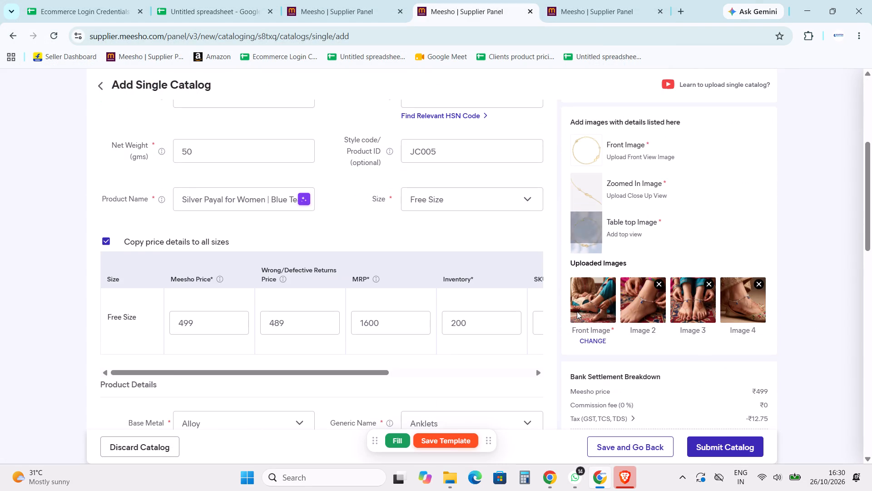
pyautogui.scroll(-20, 577, 311)
pyautogui.scroll(-3, 577, 311)
pyautogui.click(712, 450)
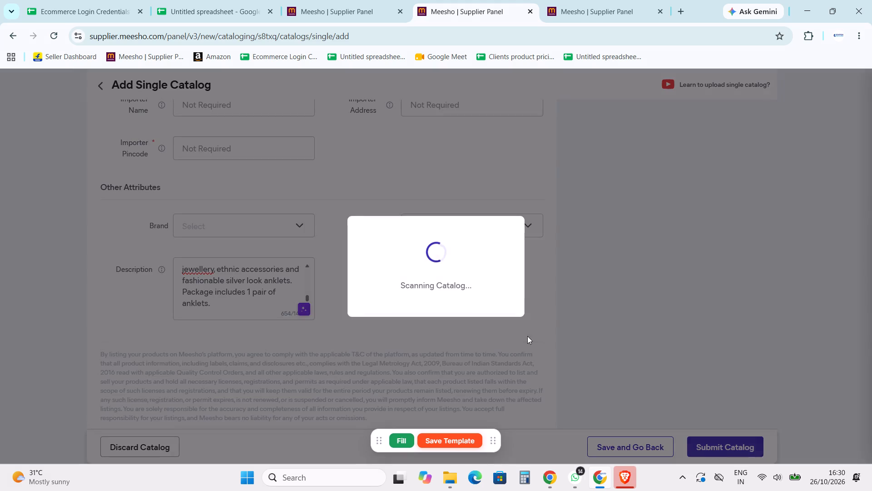
pyautogui.click(521, 263)
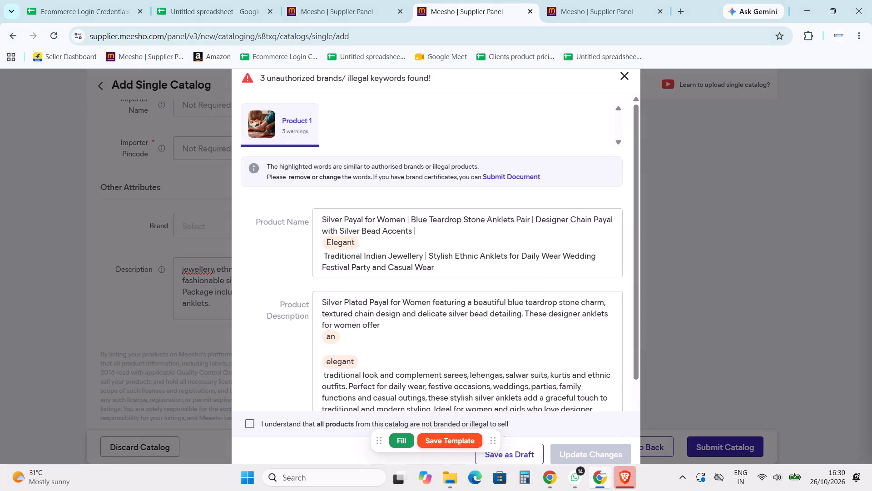
pyautogui.scroll(-4, 263, 417)
pyautogui.click(250, 424)
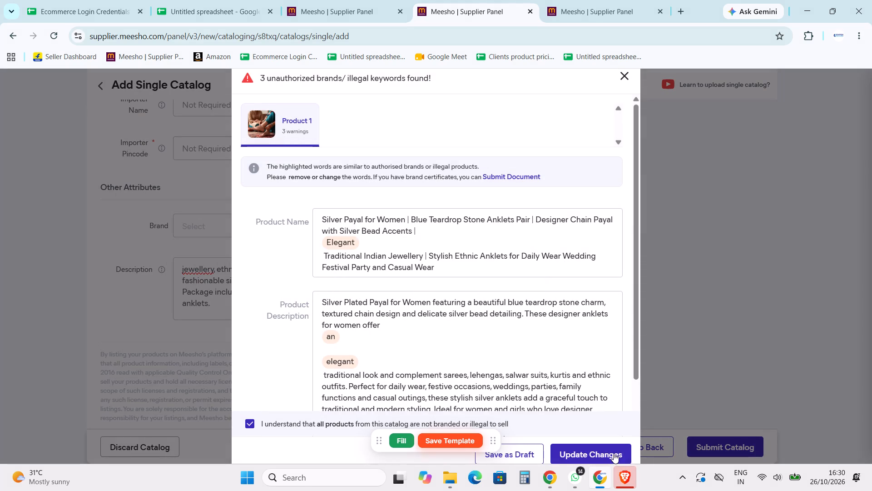
pyautogui.click(612, 453)
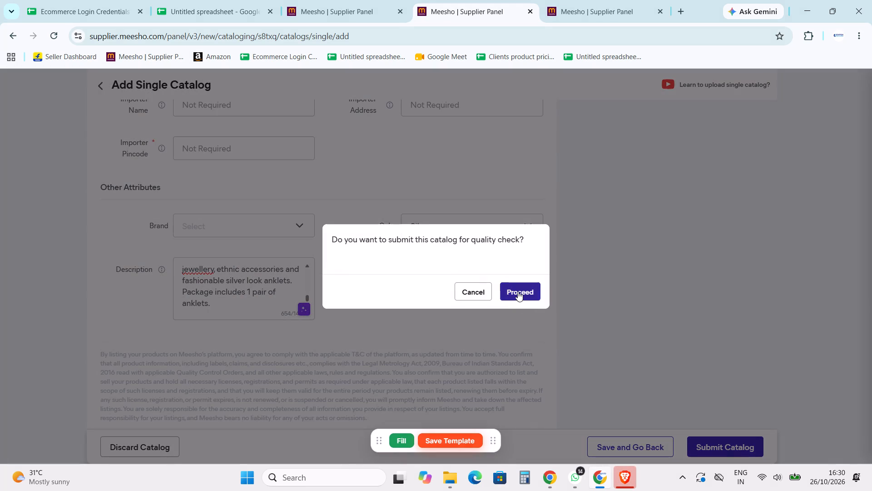
pyautogui.click(518, 291)
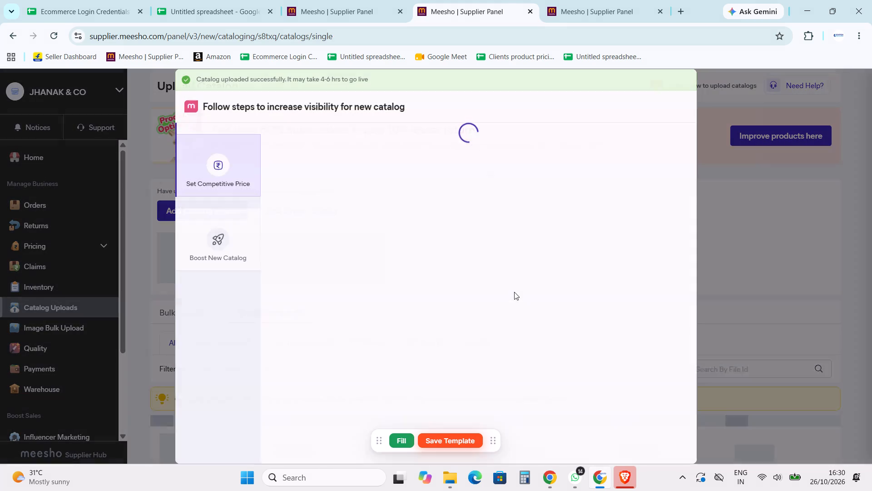
# Reload the Upload Catalog page and review the QC status of the single uploads.
pyautogui.click(50, 34)
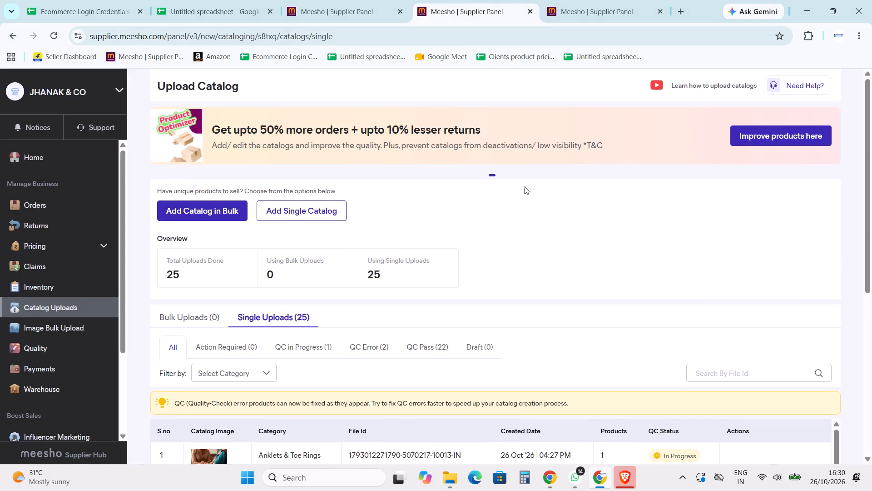
pyautogui.scroll(-5, 525, 186)
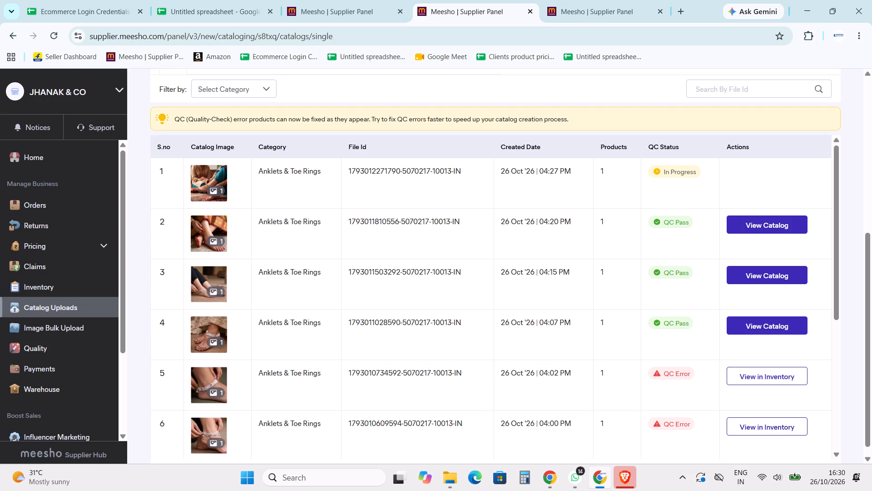
pyautogui.scroll(-4, 701, 211)
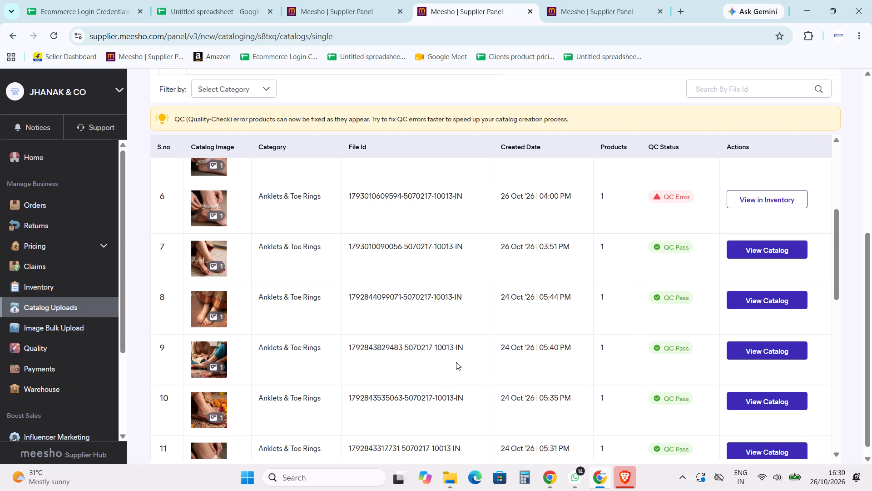
pyautogui.scroll(1, 455, 347)
pyautogui.scroll(3, 510, 316)
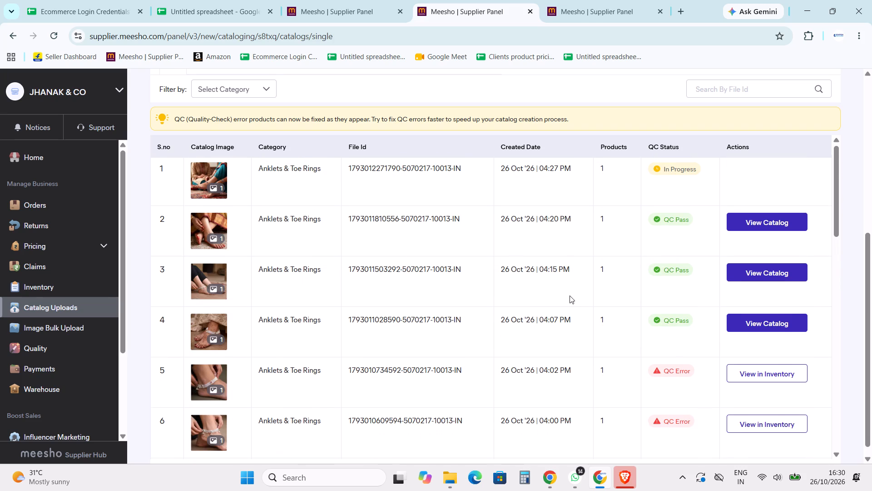
pyautogui.scroll(2, 505, 192)
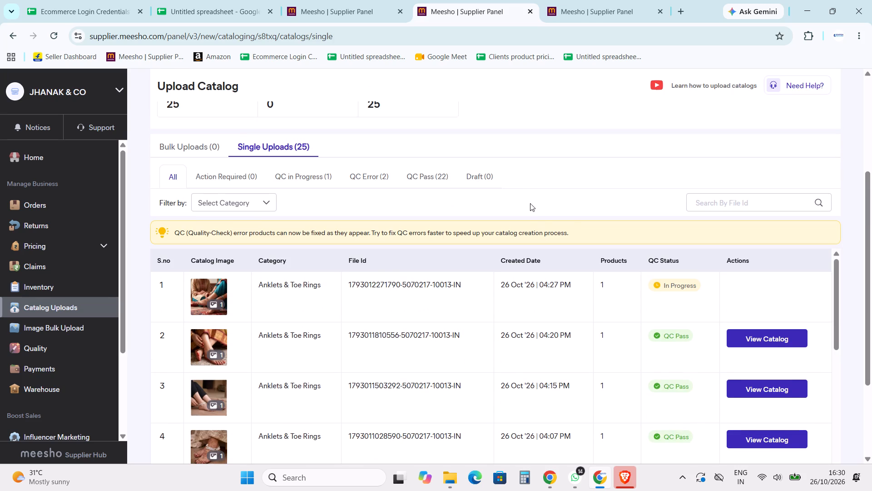
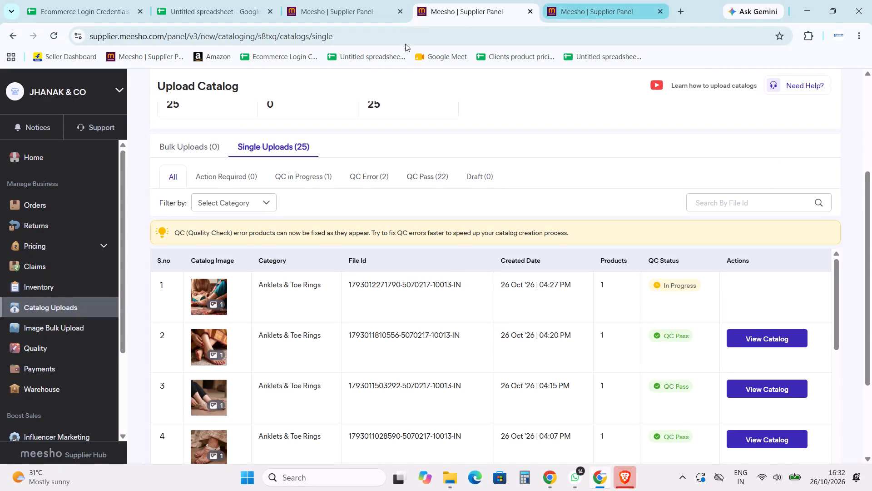
# Reload the single uploads and open the newest catalog, JC005, in the inventory to read its QC error reason.
pyautogui.click(53, 38)
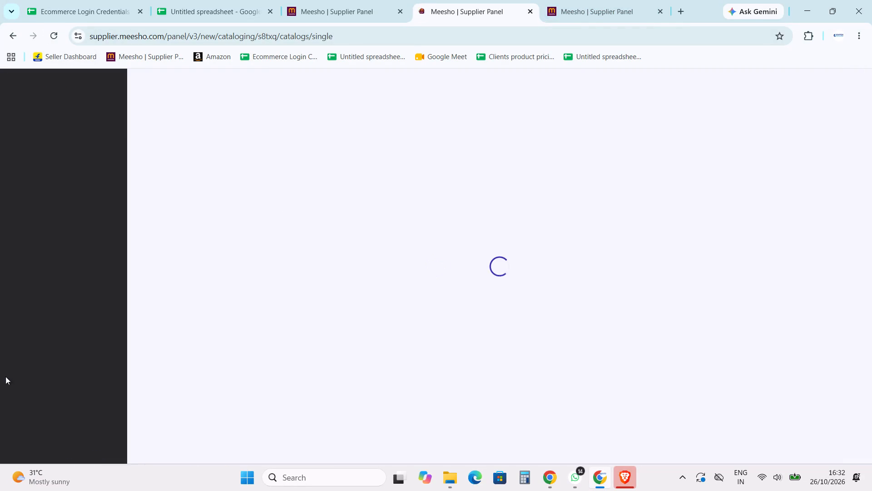
pyautogui.scroll(-3, 530, 219)
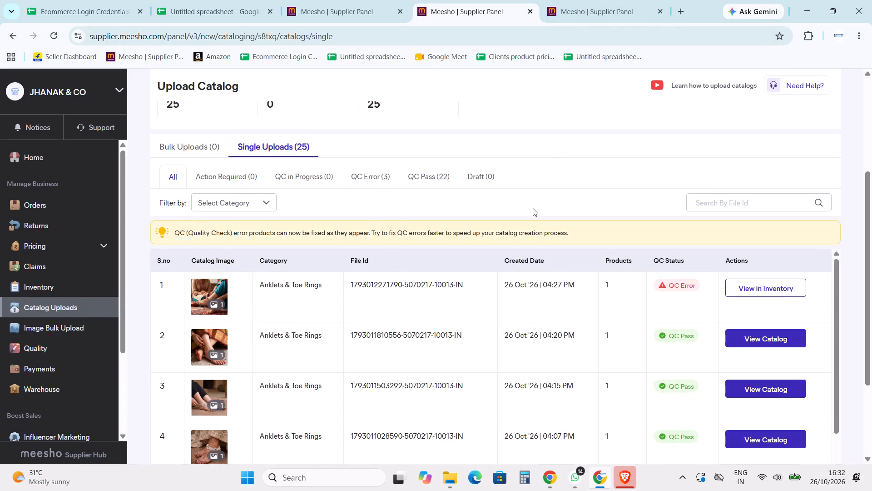
pyautogui.click(766, 284)
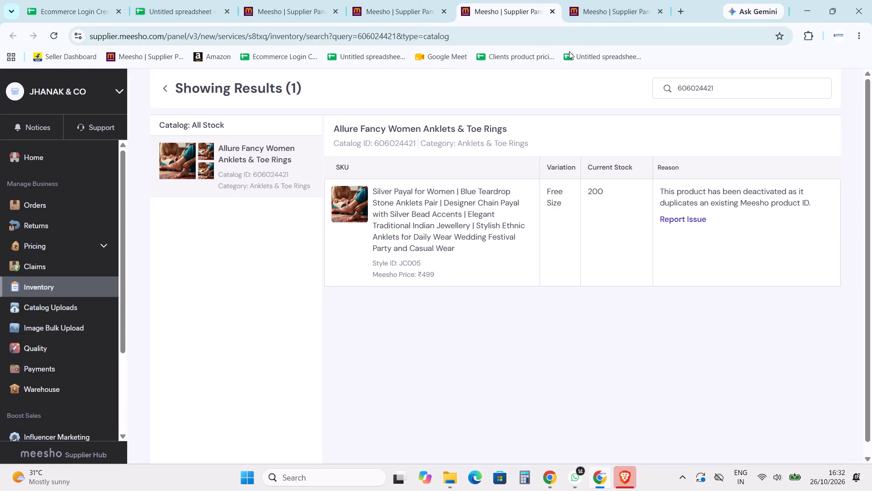
pyautogui.click(554, 10)
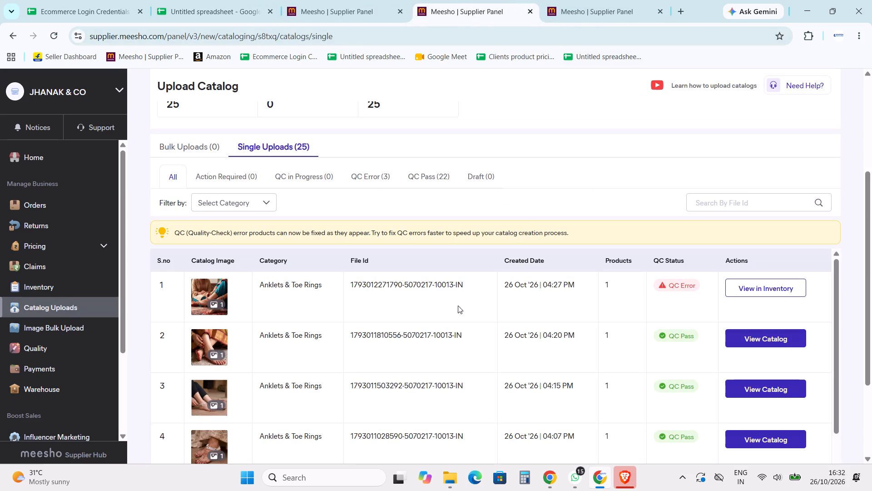
# Start a new single catalog in Anklets & Toe Rings with image 2 from the JC005 - Price_499 folder as the front image.
pyautogui.click(78, 311)
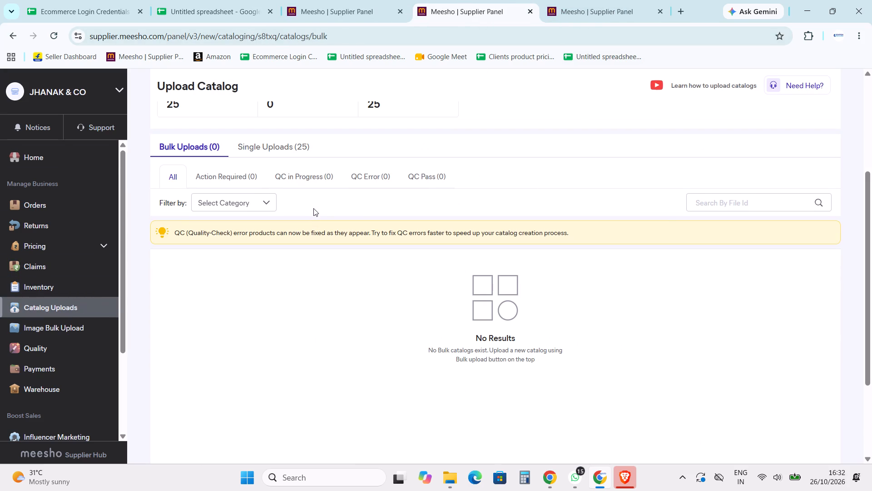
pyautogui.scroll(7, 394, 244)
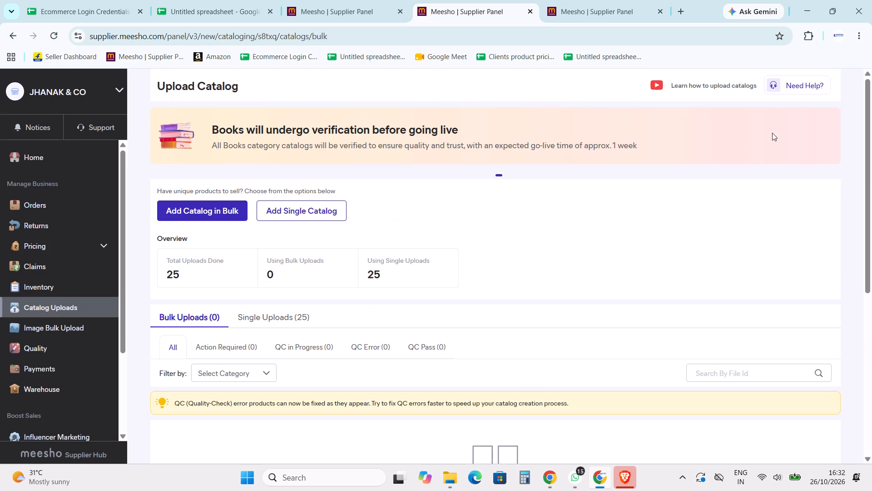
pyautogui.scroll(4, 772, 133)
pyautogui.click(287, 207)
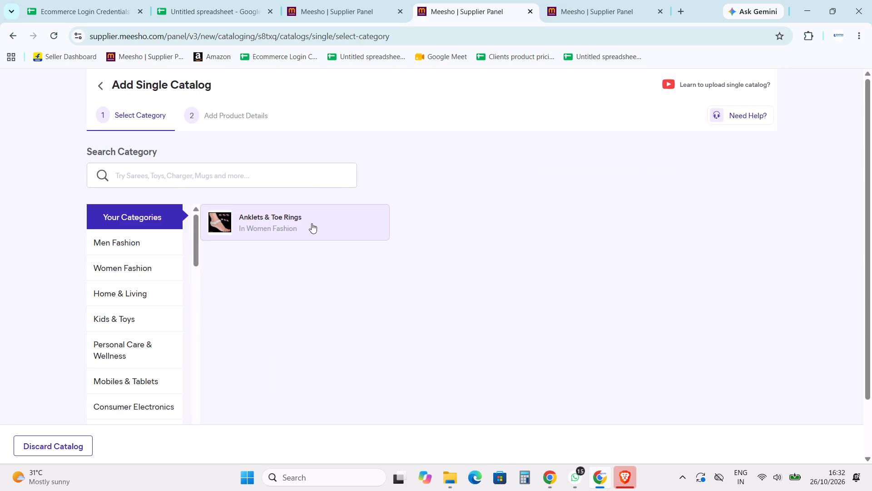
pyautogui.click(295, 233)
pyautogui.scroll(-1, 641, 267)
pyautogui.click(665, 342)
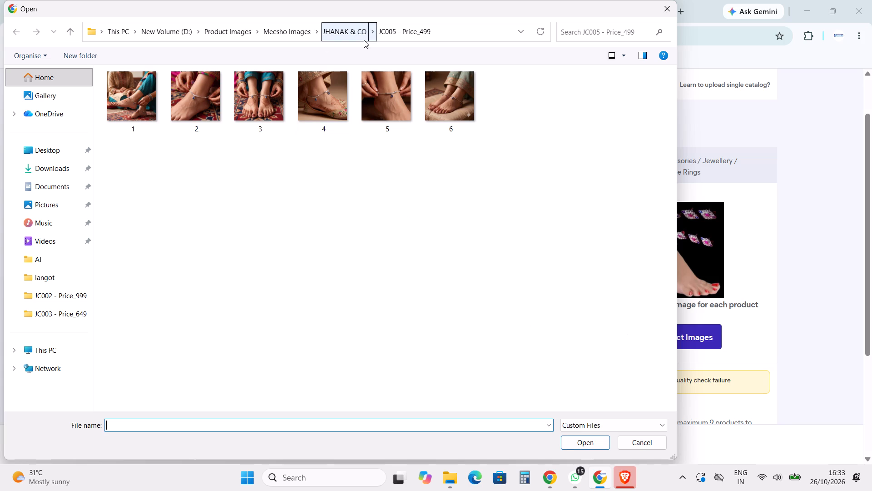
pyautogui.doubleClick(197, 96)
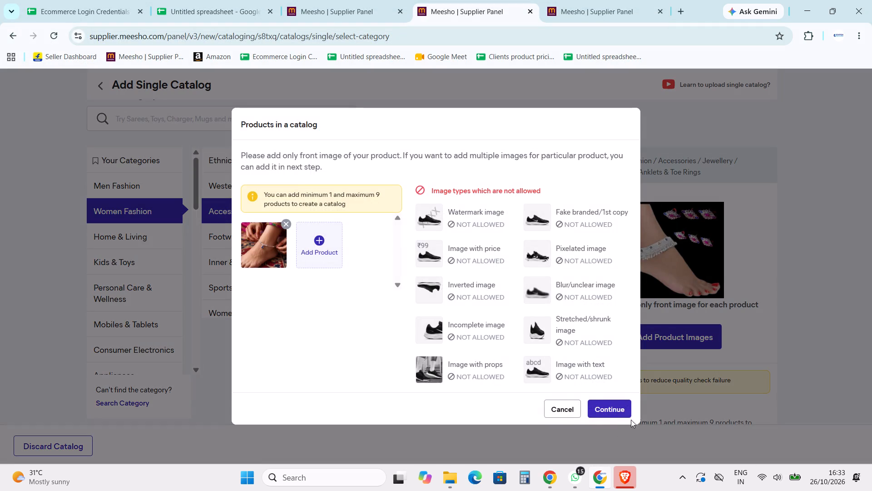
pyautogui.click(616, 406)
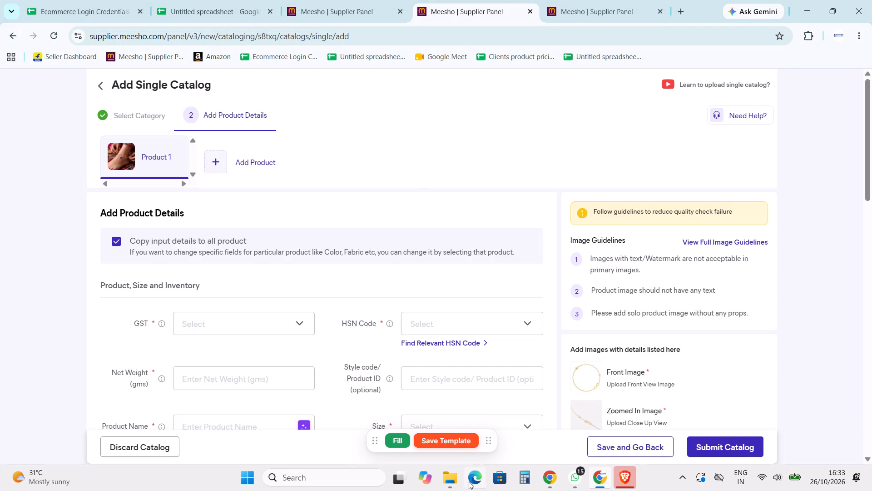
# Switch to File Explorer and check the JC005 - Price_499 folder inside JHANAK & CO.
pyautogui.click(456, 478)
pyautogui.doubleClick(173, 162)
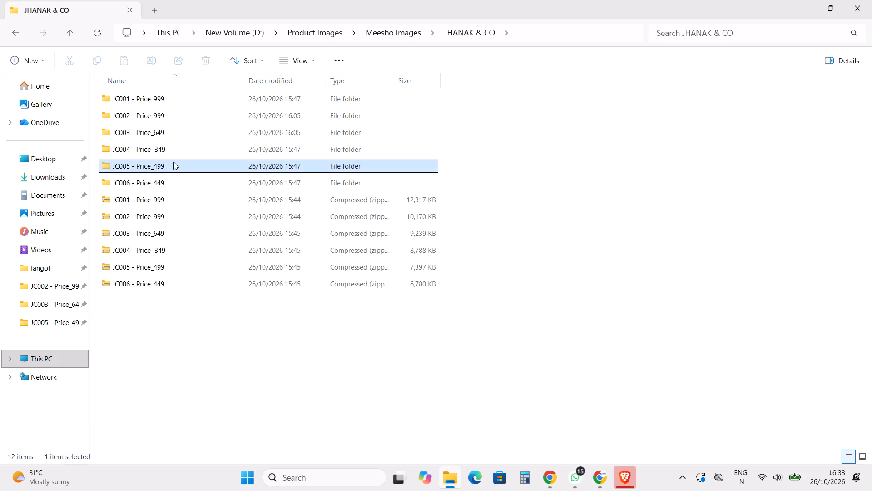
pyautogui.click(284, 310)
pyautogui.hotkey('alt', 'Tab')
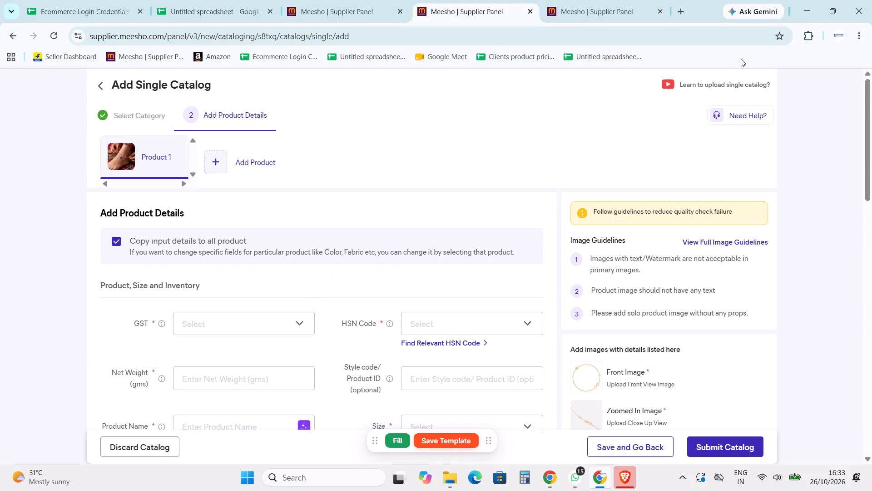
# Fill the new catalog's product details form from the saved JHANAK & CO template in Lisstify.
pyautogui.click(810, 38)
pyautogui.click(694, 143)
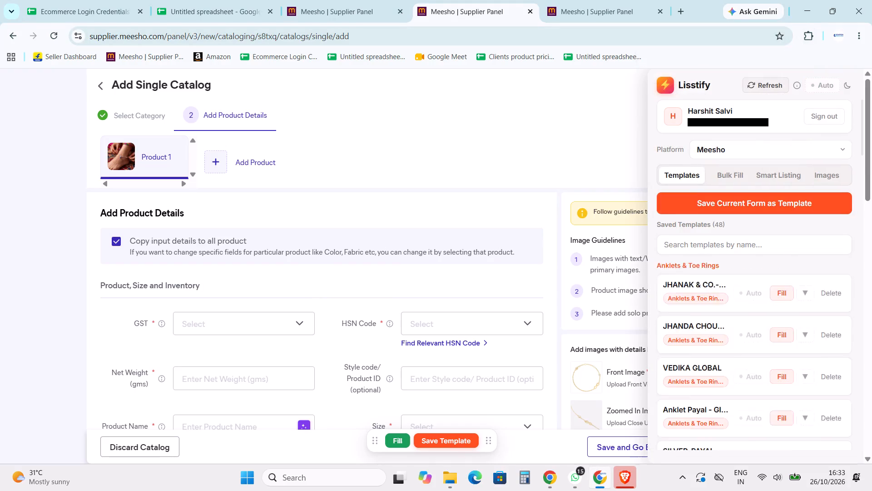
pyautogui.click(784, 314)
pyautogui.click(476, 125)
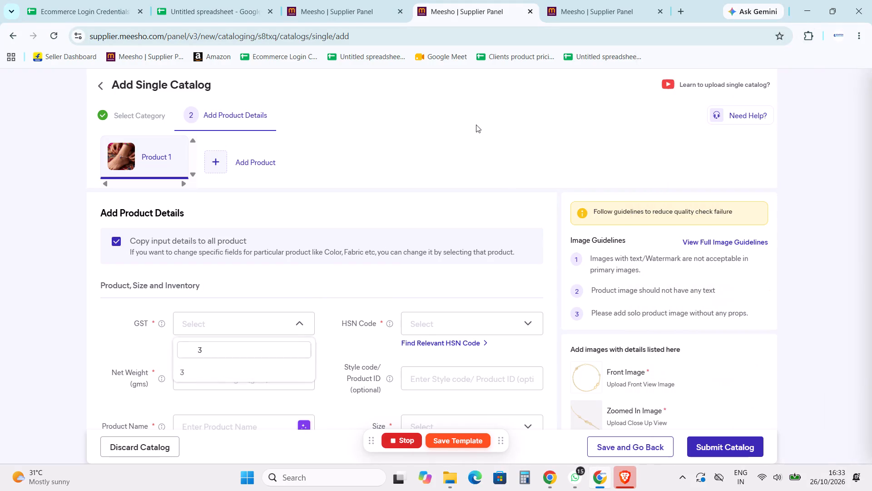
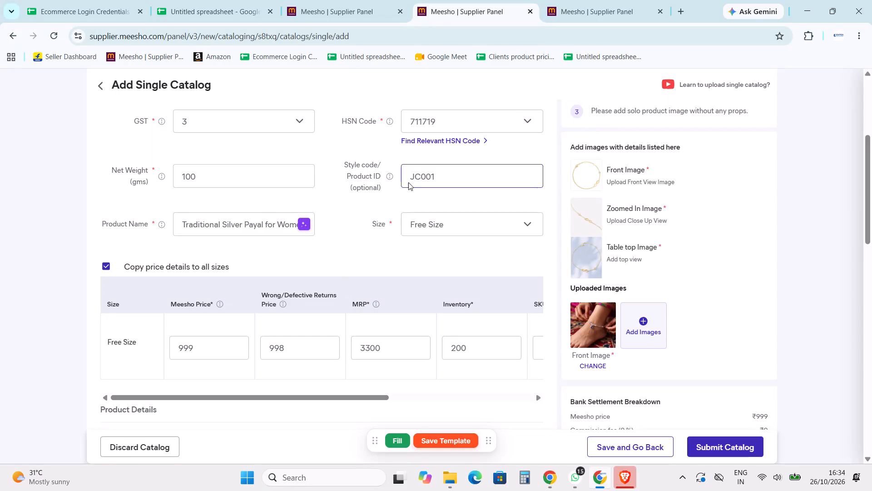
# Check the JC005 - Price_499 folder in File Explorer, and set the catalog's style code to JC005 - R1.
pyautogui.click(316, 24)
pyautogui.hotkey('alt', 'Tab')
pyautogui.click(353, 256)
pyautogui.hotkey('alt', 'Tab')
pyautogui.hotkey('alt', 'Tab')
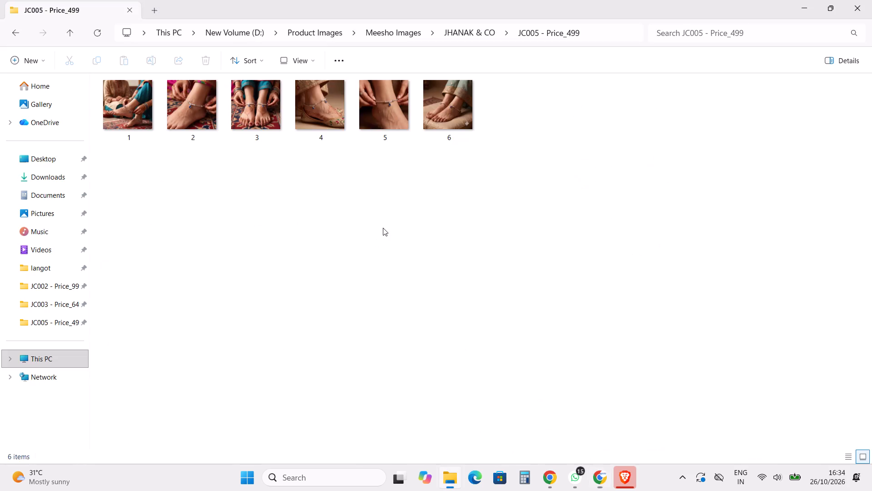
pyautogui.hotkey('alt', 'Tab')
pyautogui.click(445, 169)
pyautogui.press('BackSpace')
pyautogui.write('5')
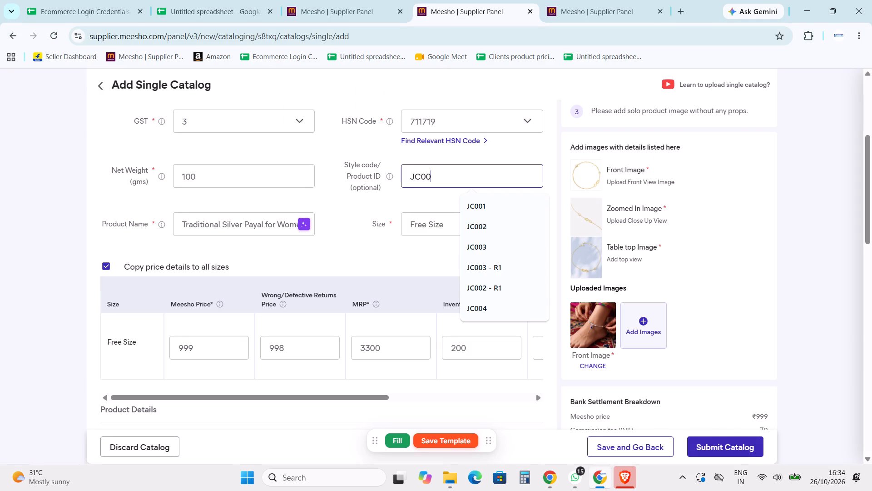
pyautogui.press('space')
pyautogui.write('-')
pyautogui.press('space')
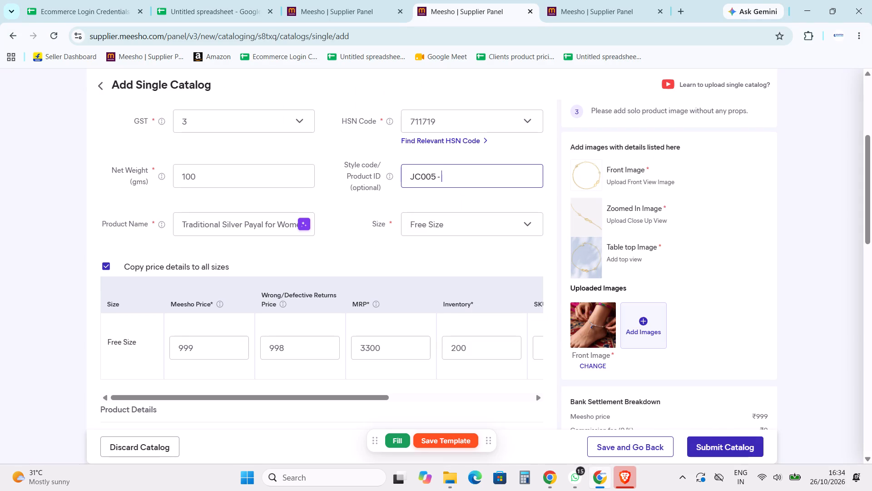
pyautogui.write('R1')
# Set the net weight to 50 gms.
pyautogui.click(264, 220)
pyautogui.hotkey('ctrl', 'a')
pyautogui.moveTo(254, 180); pyautogui.dragTo(158, 180)
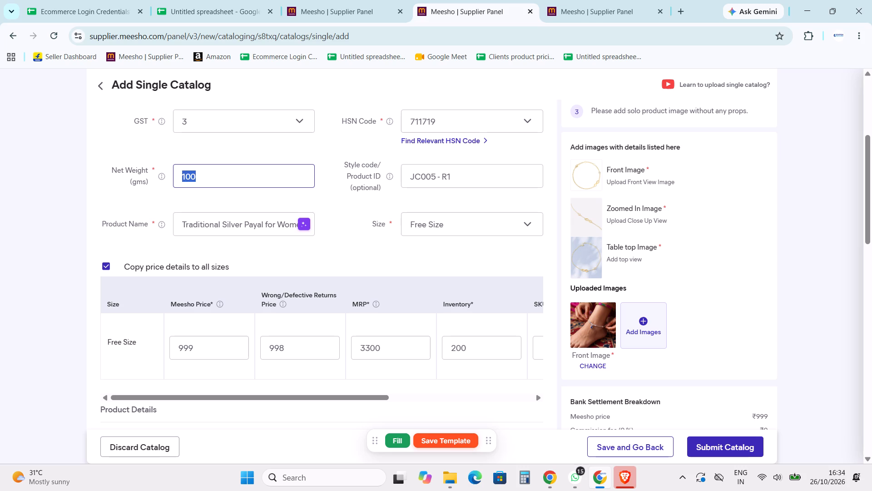
pyautogui.moveTo(158, 180); pyautogui.dragTo(136, 179)
pyautogui.write('50')
pyautogui.click(279, 233)
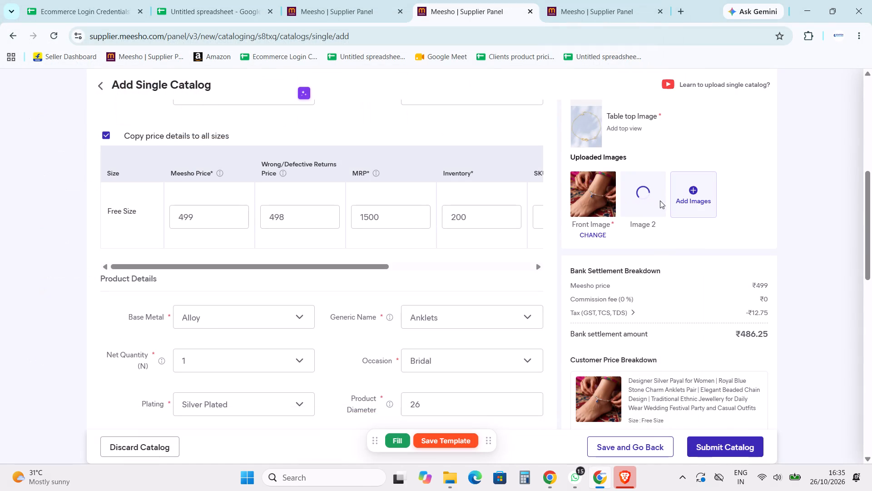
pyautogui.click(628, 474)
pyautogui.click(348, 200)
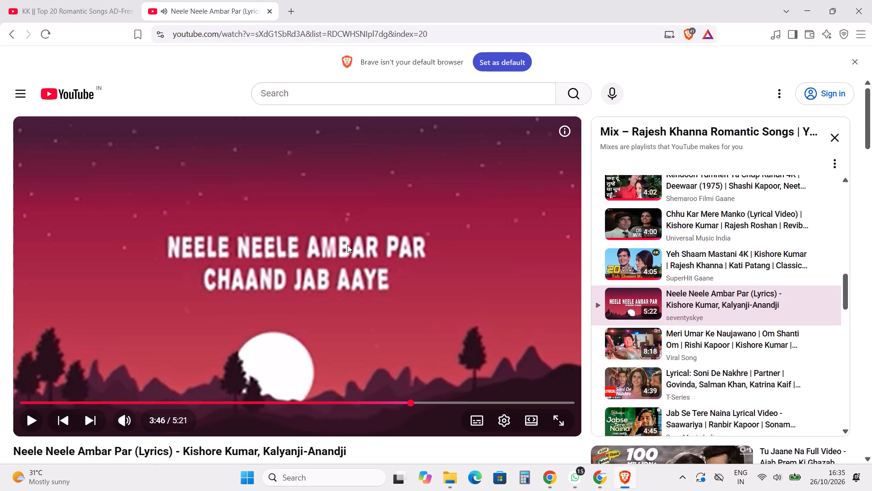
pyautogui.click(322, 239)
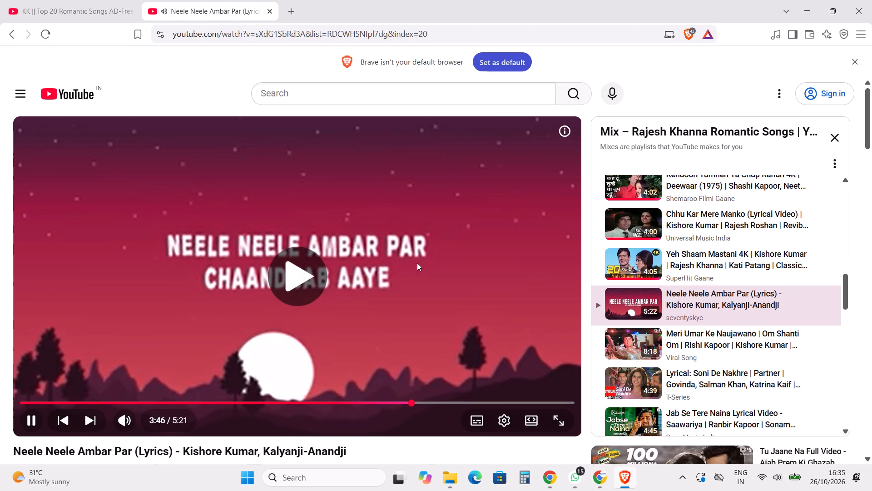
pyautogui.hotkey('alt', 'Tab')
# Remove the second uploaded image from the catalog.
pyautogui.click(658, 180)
# Add images 3, 4 and 5 from the JC005 - Price_499 folder as the catalog's Image 2, Image 3 and Image 4.
pyautogui.click(642, 188)
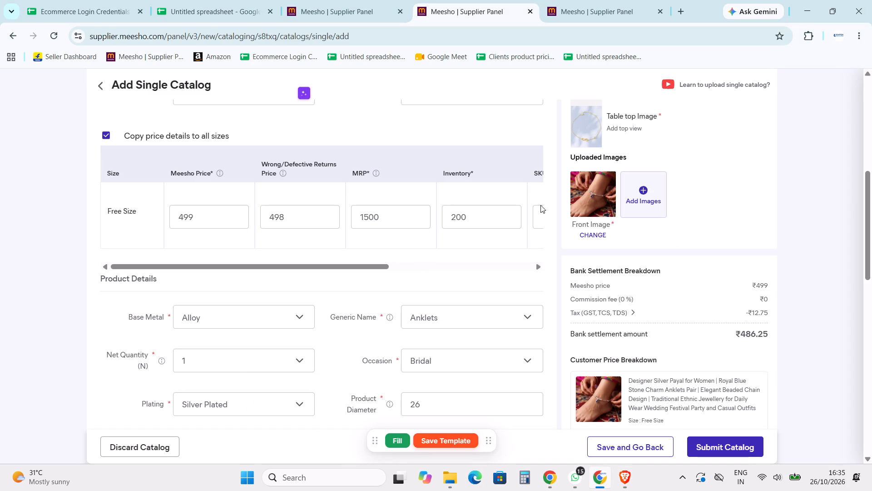
pyautogui.doubleClick(262, 103)
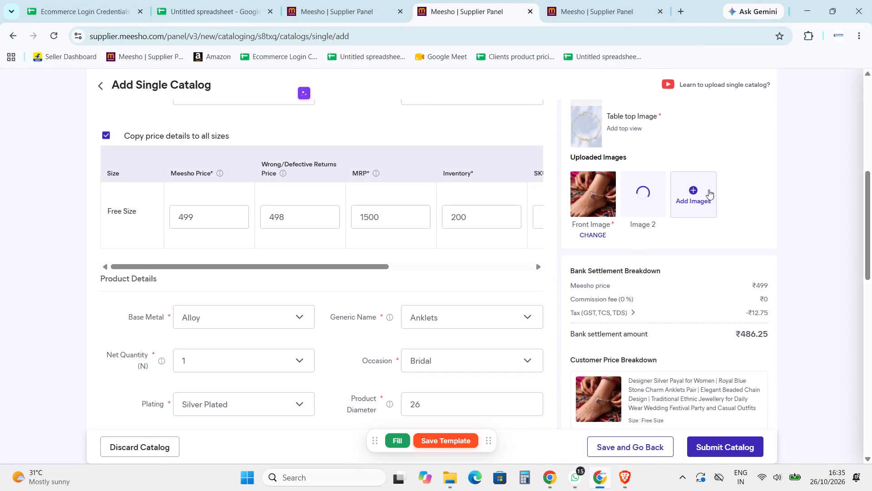
pyautogui.click(687, 195)
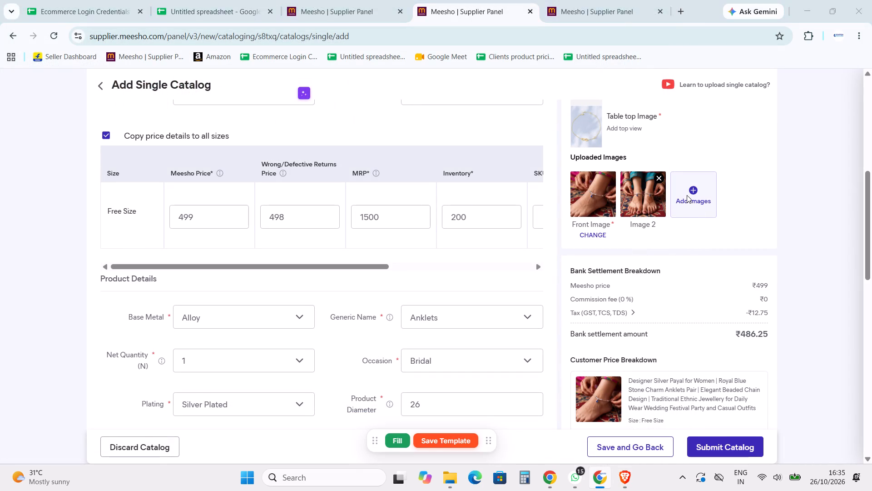
pyautogui.doubleClick(337, 92)
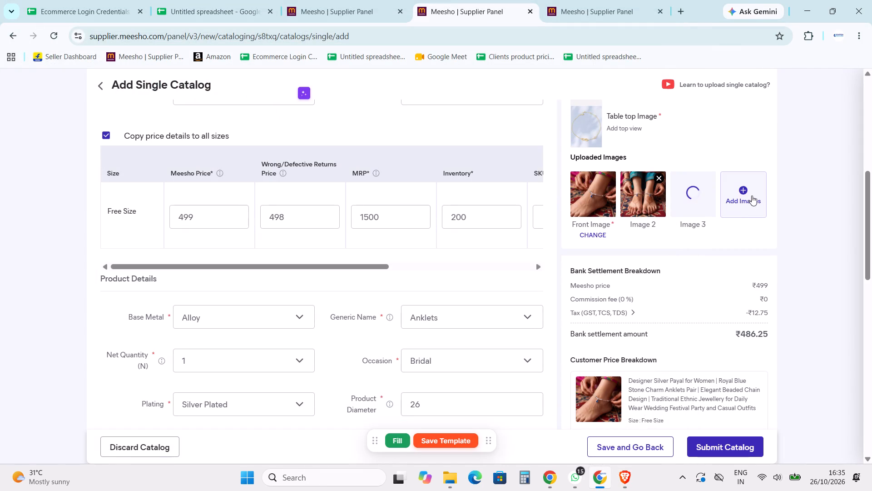
pyautogui.click(751, 193)
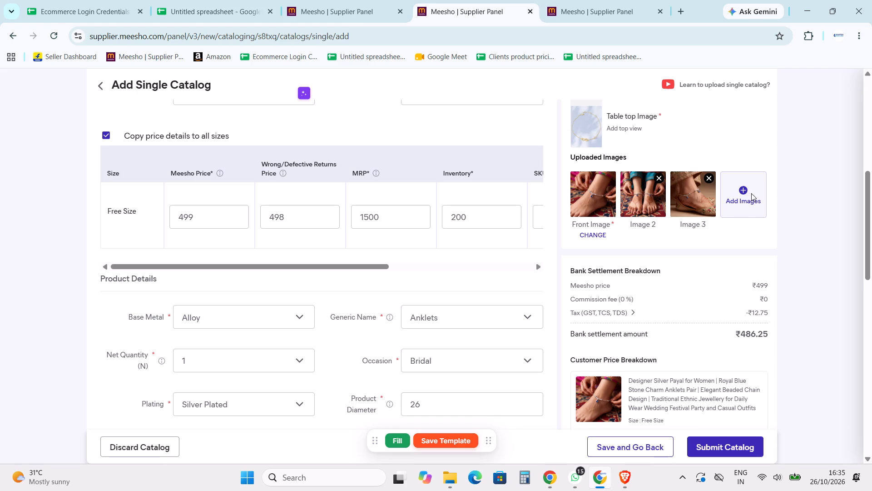
pyautogui.doubleClick(397, 100)
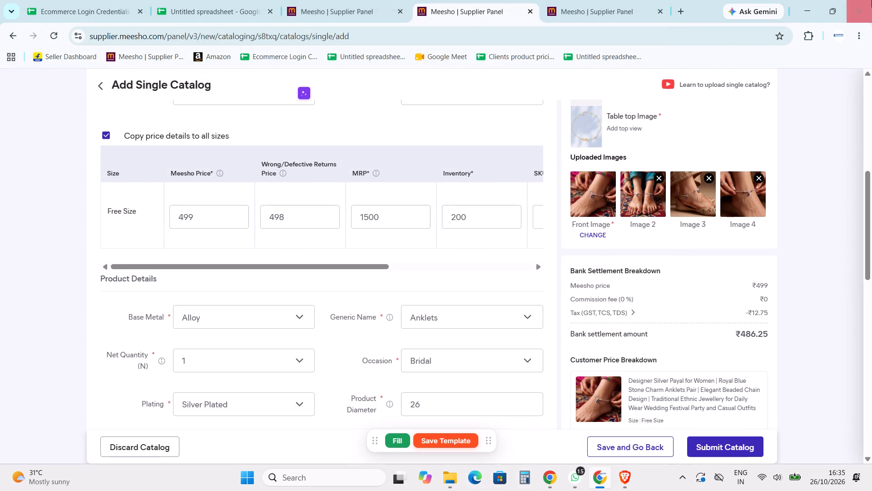
# Submit the catalog for quality check, declaring that all products are not branded or illegal to sell.
pyautogui.click(717, 451)
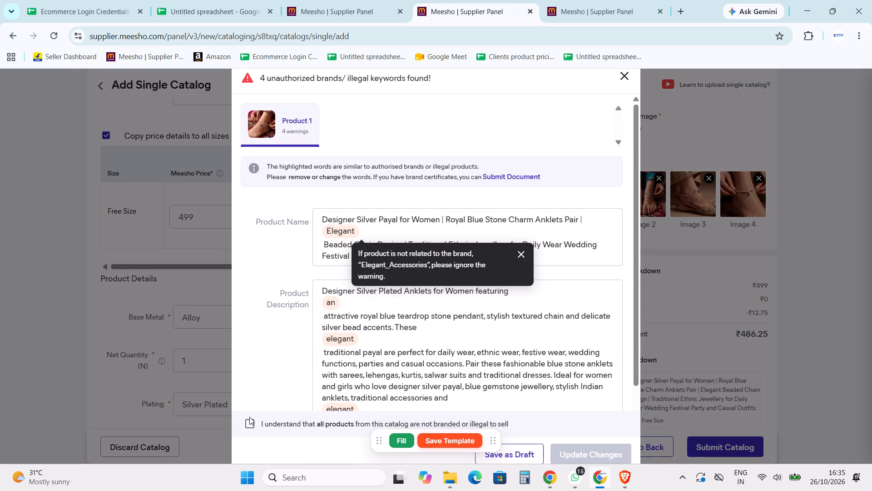
pyautogui.click(251, 425)
pyautogui.click(251, 425)
pyautogui.click(603, 452)
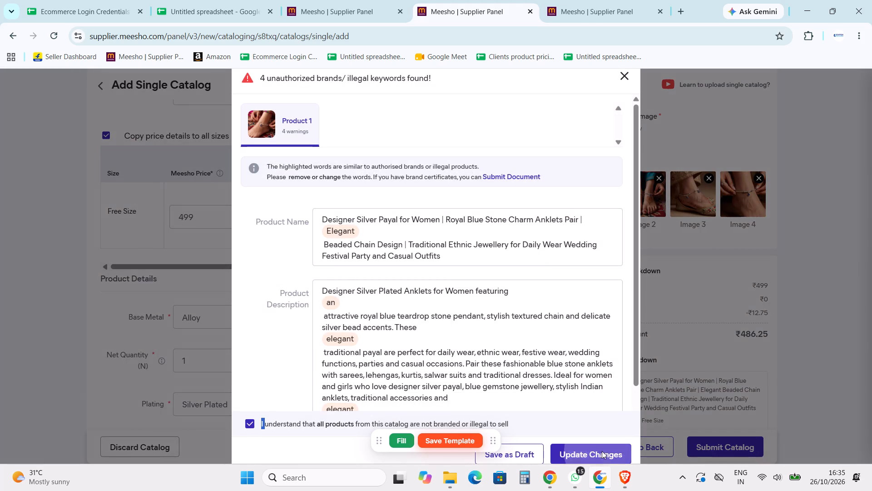
pyautogui.click(513, 289)
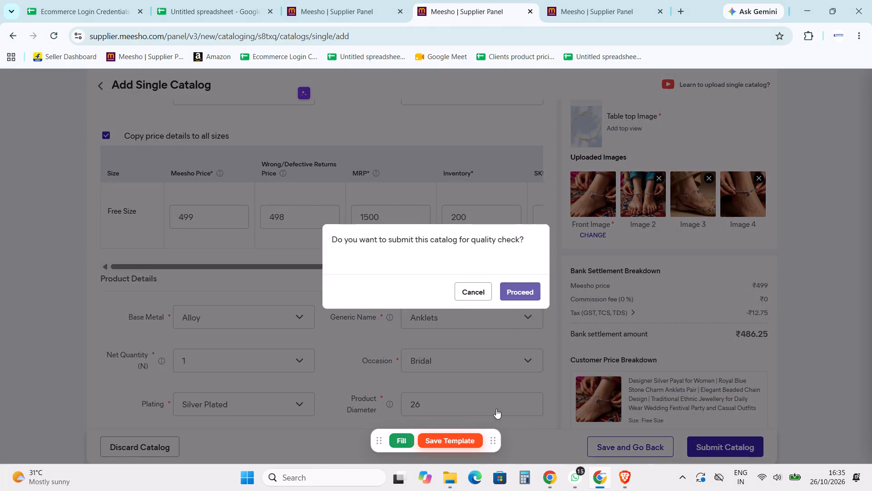
# Switch to File Explorer and create a folder named Done inside the JC005 - Price_499 folder.
pyautogui.click(452, 476)
pyautogui.click(280, 253)
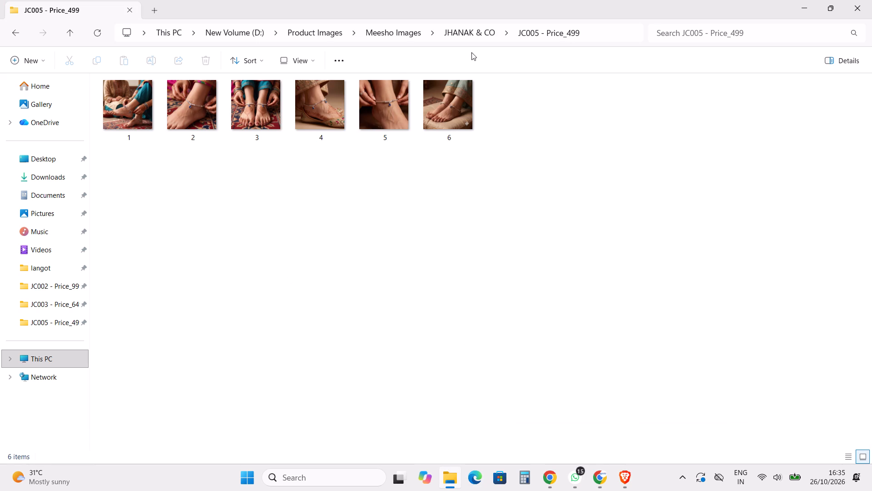
pyautogui.click(467, 35)
pyautogui.doubleClick(198, 168)
pyautogui.click(314, 266)
pyautogui.hotkey('ctrl', 'shift', 'n')
pyautogui.write('Done')
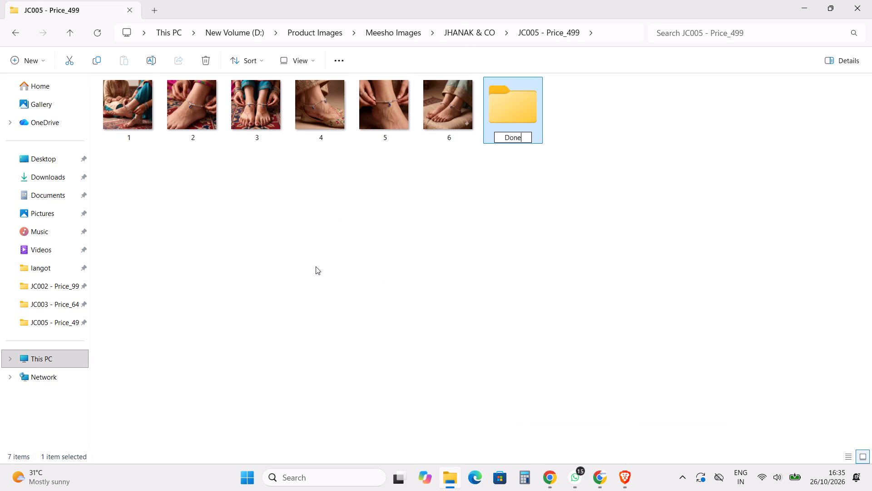
pyautogui.press('Return')
# Move images 1 and 2 of the JC005 - Price_499 folder into its Done folder.
pyautogui.press('Left')
pyautogui.press('Left')
pyautogui.press('Left')
pyautogui.press('Left')
pyautogui.press('Left')
pyautogui.hotkey('ctrl', 'shift', 'Left')
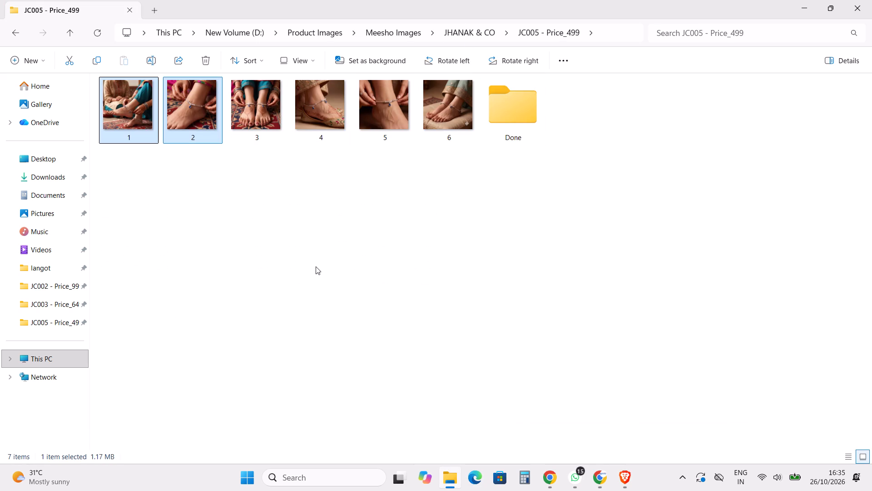
pyautogui.hotkey('ctrl', 'x')
pyautogui.press('Right')
pyautogui.press('Right')
pyautogui.press('Right')
pyautogui.press('Right')
pyautogui.press('Right')
pyautogui.press('Right')
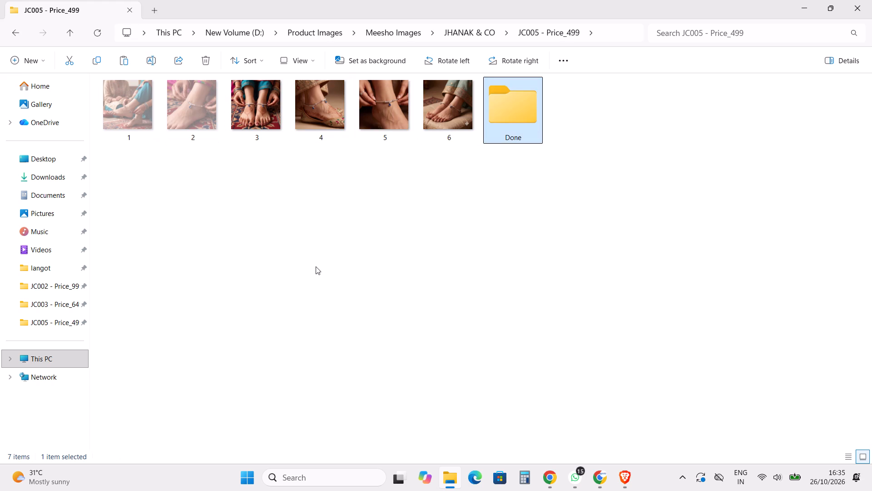
pyautogui.press('Return')
pyautogui.hotkey('ctrl', 'v')
pyautogui.press('BackSpace')
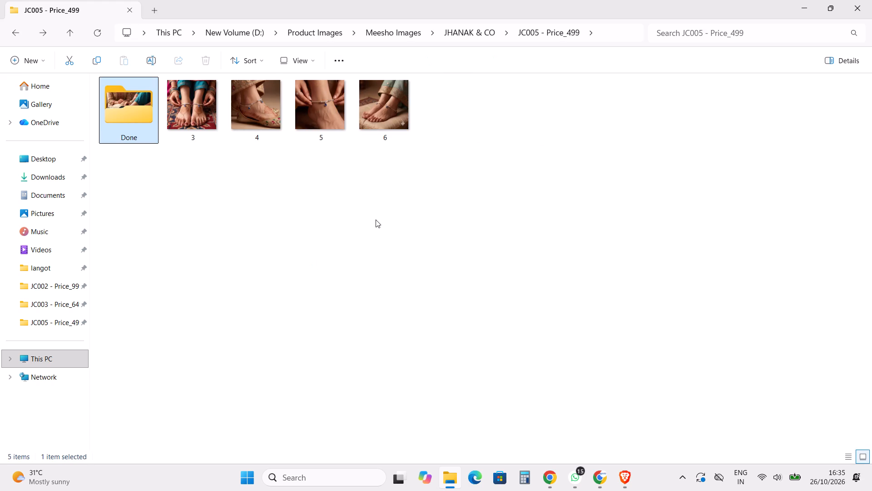
# Open the JC004 - Price 349 folder in the JHANAK & CO folder.
pyautogui.press('BackSpace')
pyautogui.press('Up')
pyautogui.press('Return')
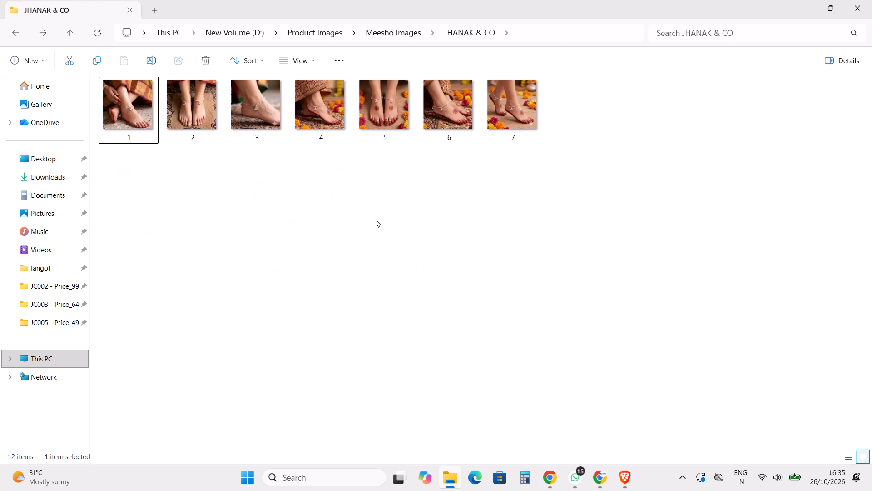
# Back in the Meesho Supplier Panel, skip the recommended price for JC005 - R1 and reload the page.
pyautogui.hotkey('alt', 'Tab')
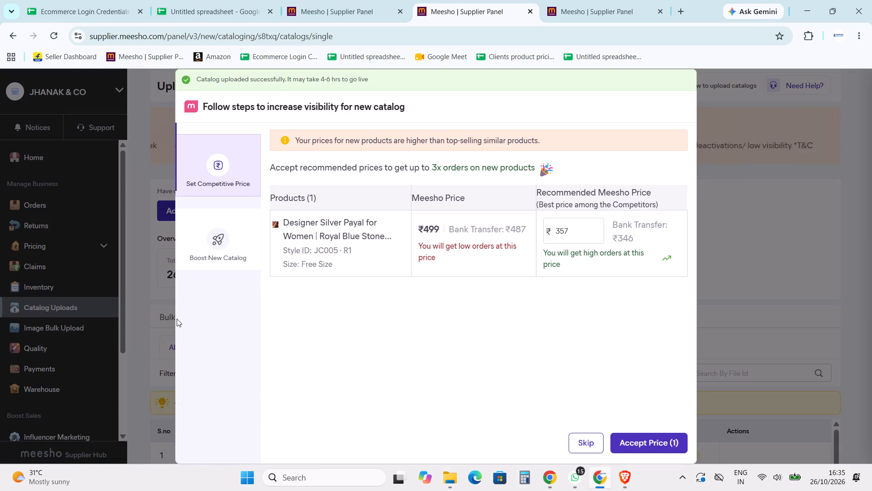
pyautogui.click(588, 446)
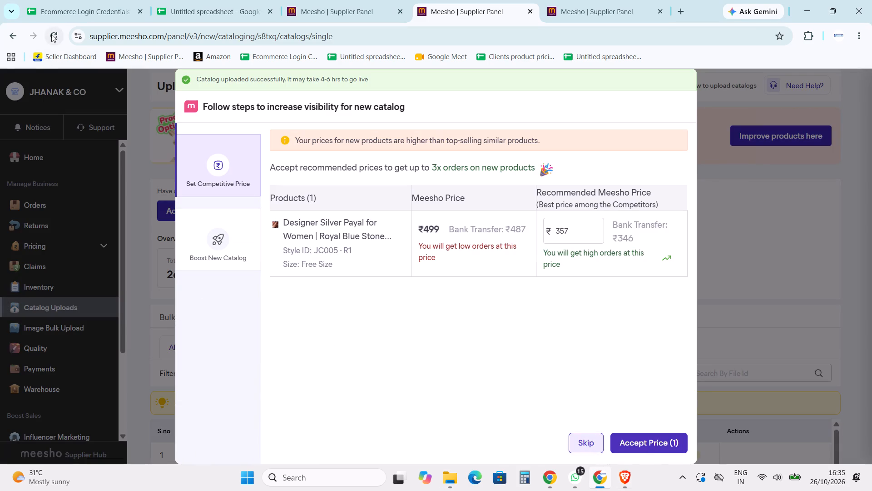
pyautogui.click(52, 34)
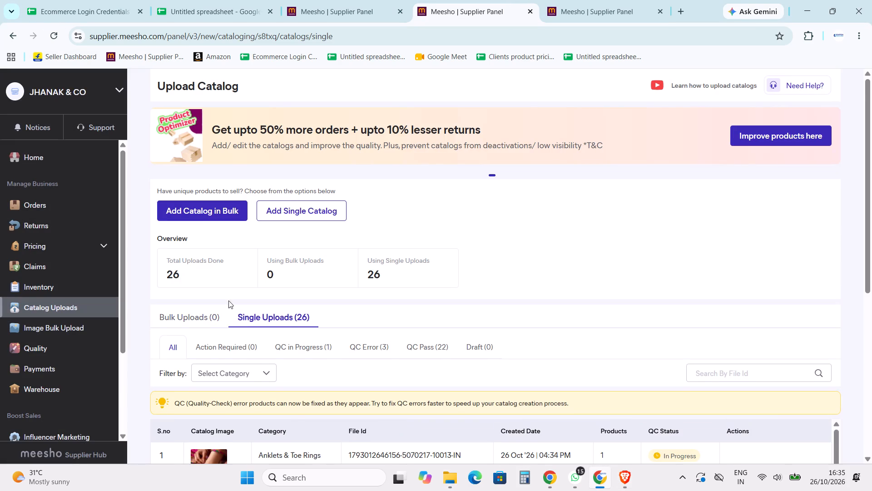
# Inspect the recent single uploads' images and open the third catalog in the inventory to check its style ID.
pyautogui.scroll(-4, 255, 279)
pyautogui.click(211, 284)
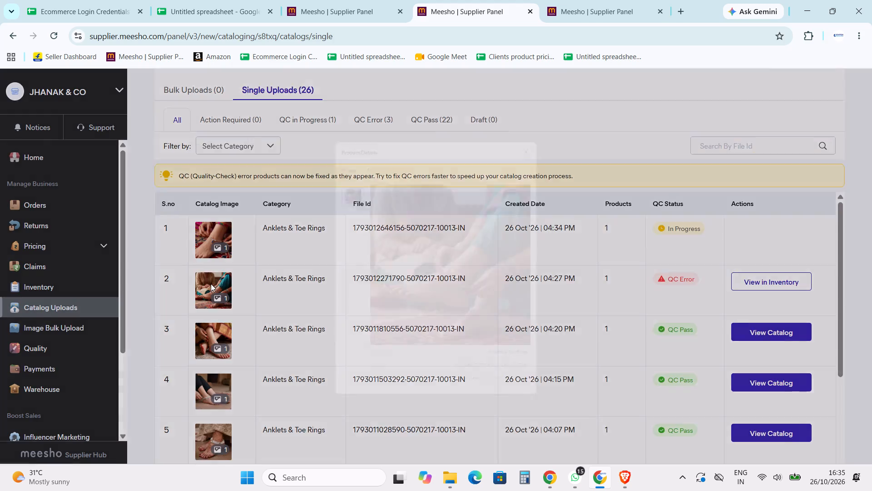
pyautogui.click(578, 84)
pyautogui.scroll(-2, 593, 188)
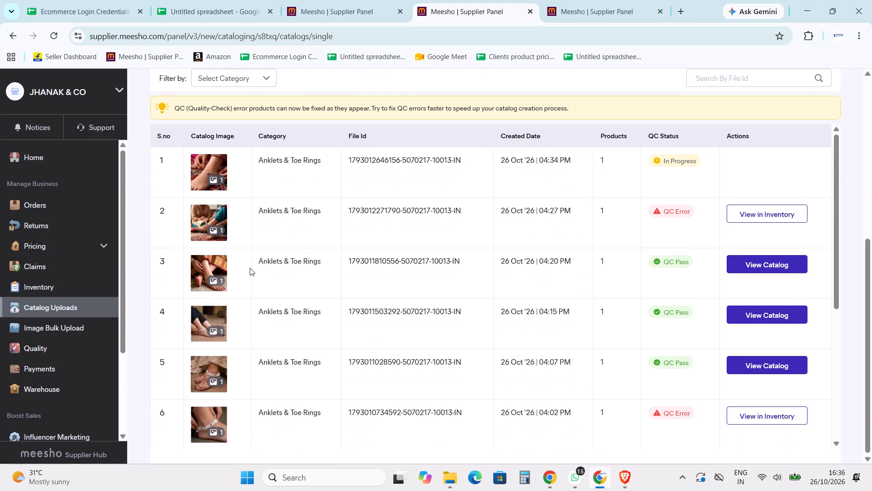
pyautogui.click(223, 263)
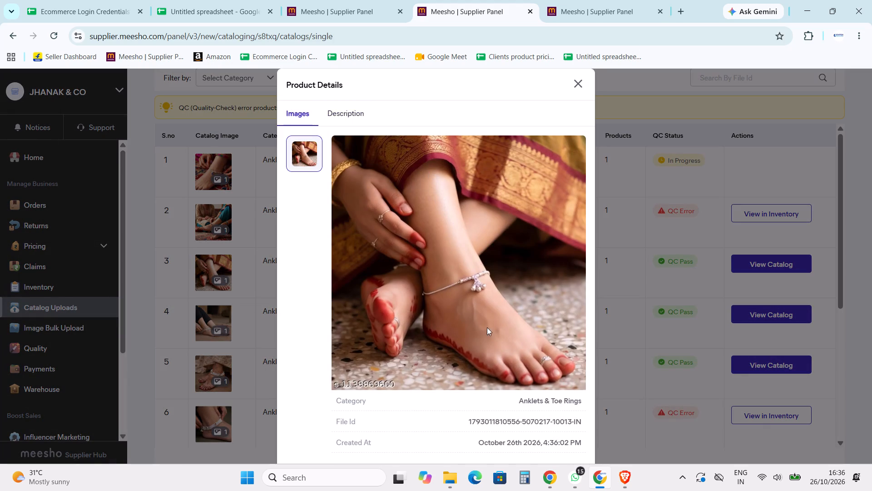
pyautogui.scroll(-9, 487, 327)
pyautogui.click(572, 84)
pyautogui.click(747, 259)
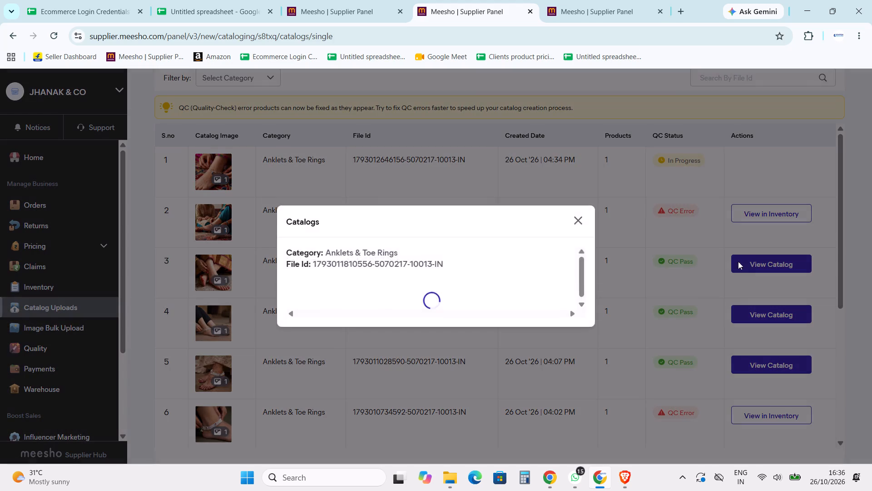
pyautogui.click(552, 283)
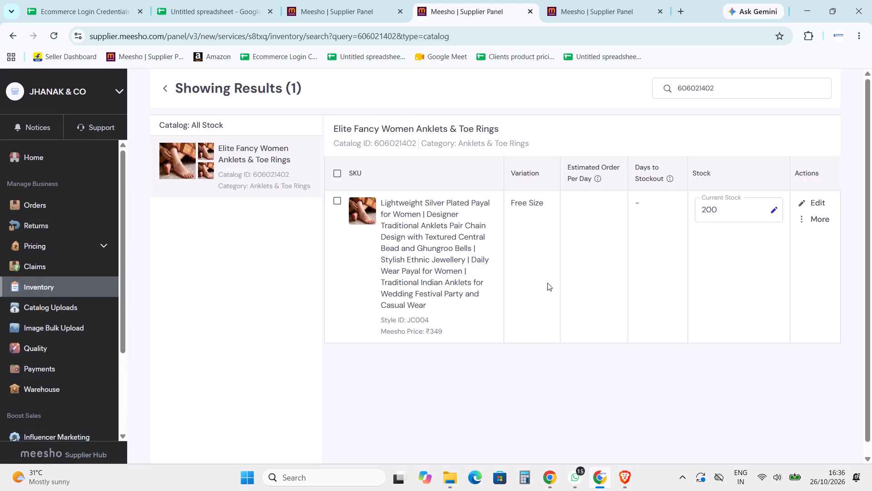
# In the JC004 - Price 349 folder, create a folder named Done and move image 1 into it.
pyautogui.hotkey('alt', 'Tab')
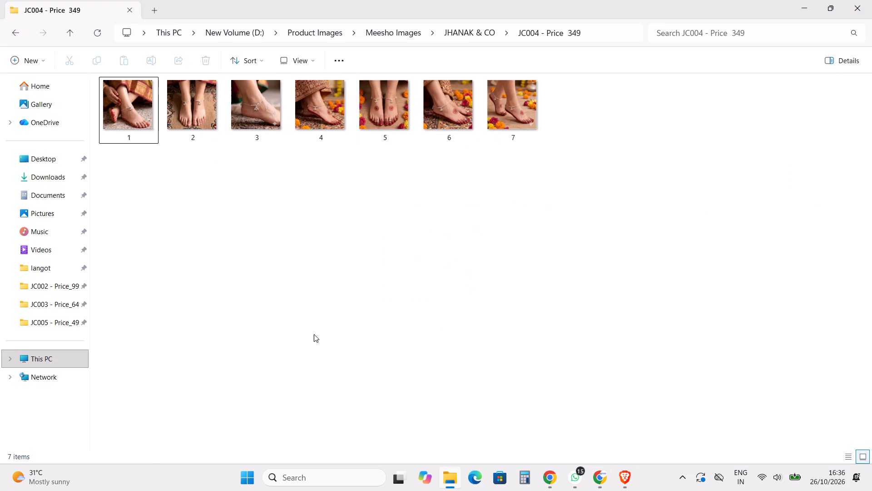
pyautogui.click(144, 117)
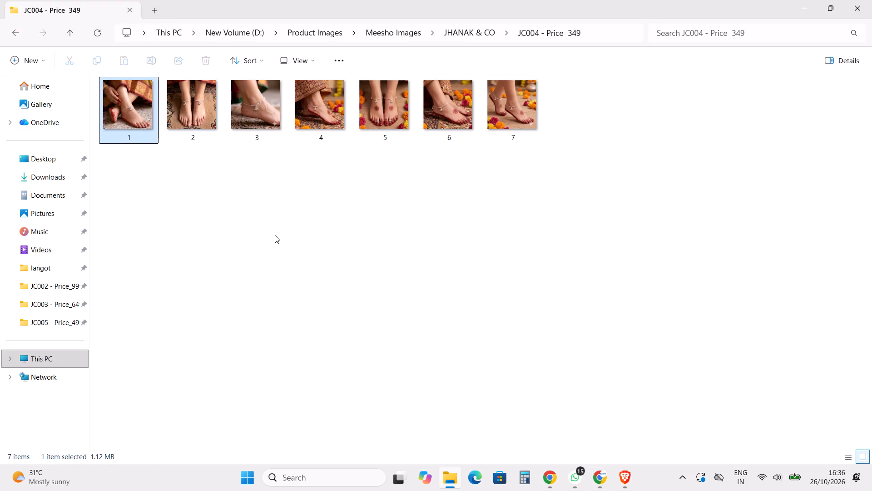
pyautogui.hotkey('ctrl', 'x')
pyautogui.click(287, 245)
pyautogui.hotkey('ctrl', 'shift', 'n')
pyautogui.write('Done')
pyautogui.press('Return')
pyautogui.press('Return')
pyautogui.hotkey('ctrl', 'v')
pyautogui.press('BackSpace')
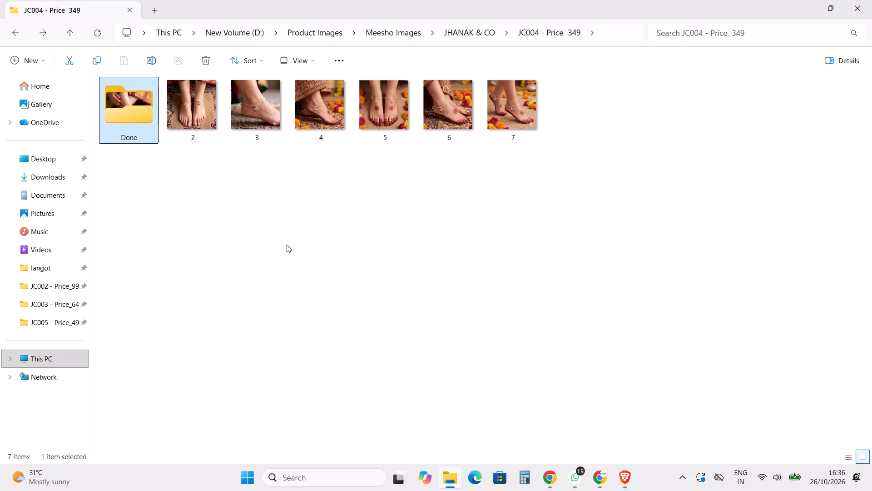
# Go through the active anklet catalogs in the Meesho inventory to check their style IDs and front images.
pyautogui.hotkey('alt', 'Tab')
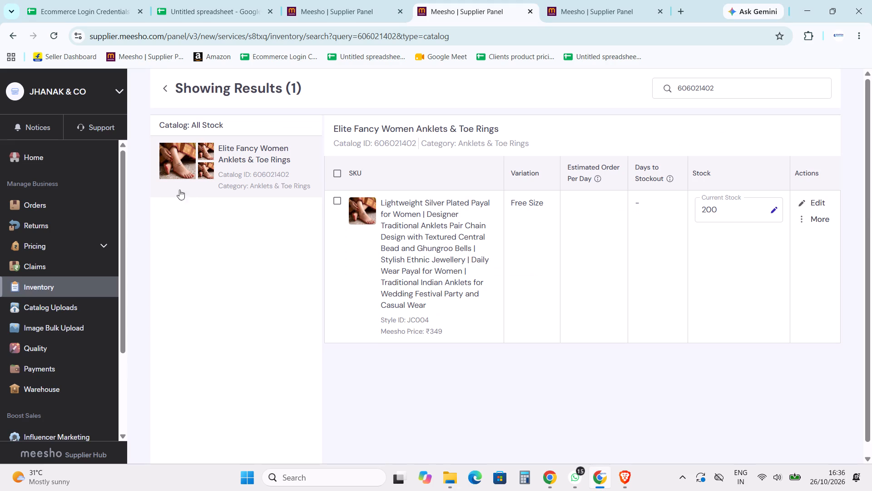
pyautogui.click(76, 307)
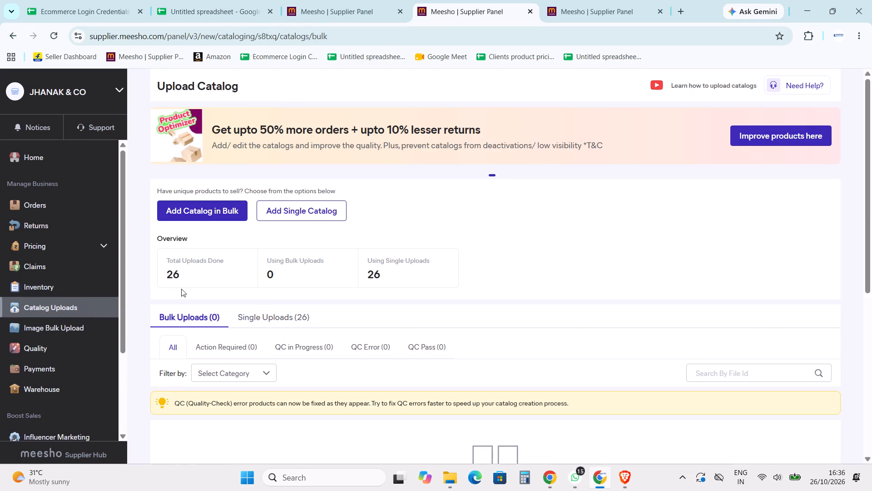
pyautogui.click(26, 281)
pyautogui.scroll(-1, 211, 321)
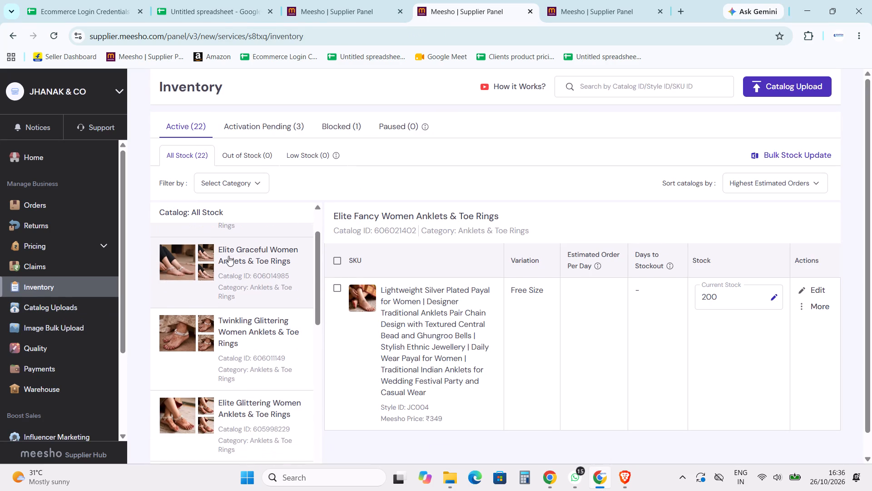
pyautogui.click(237, 271)
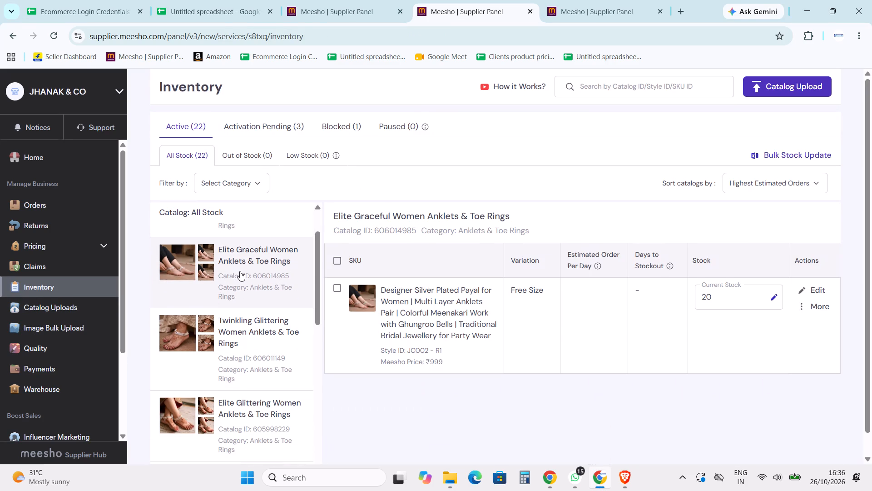
pyautogui.click(261, 356)
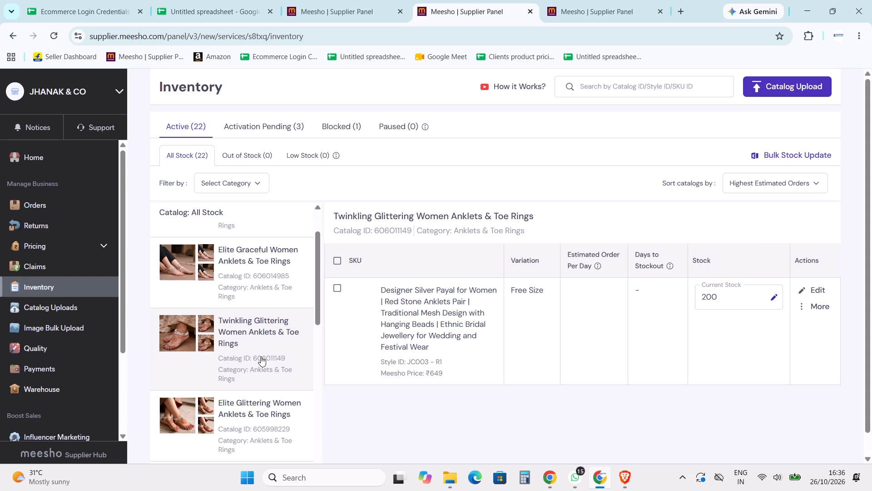
pyautogui.scroll(-2, 261, 356)
pyautogui.click(233, 302)
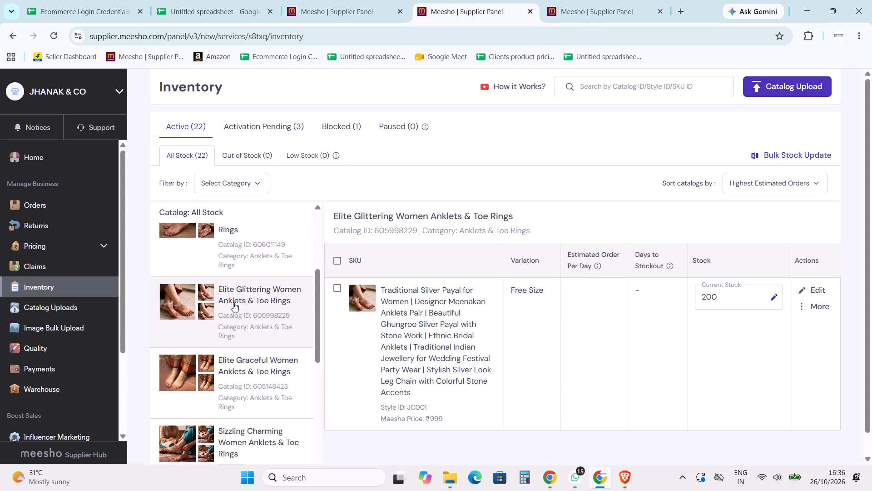
pyautogui.click(259, 372)
pyautogui.click(257, 316)
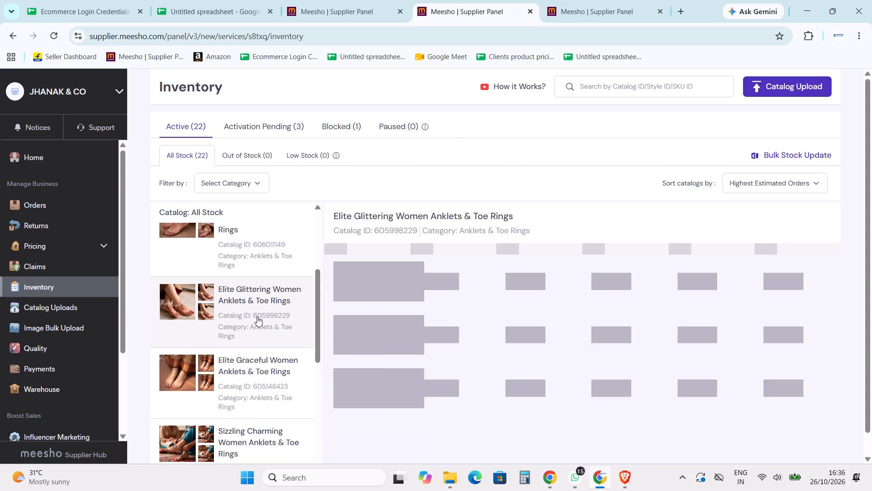
# Move image 2 of the JC002 - Price_999 folder into its done folder.
pyautogui.hotkey('alt', 'Tab')
pyautogui.click(450, 28)
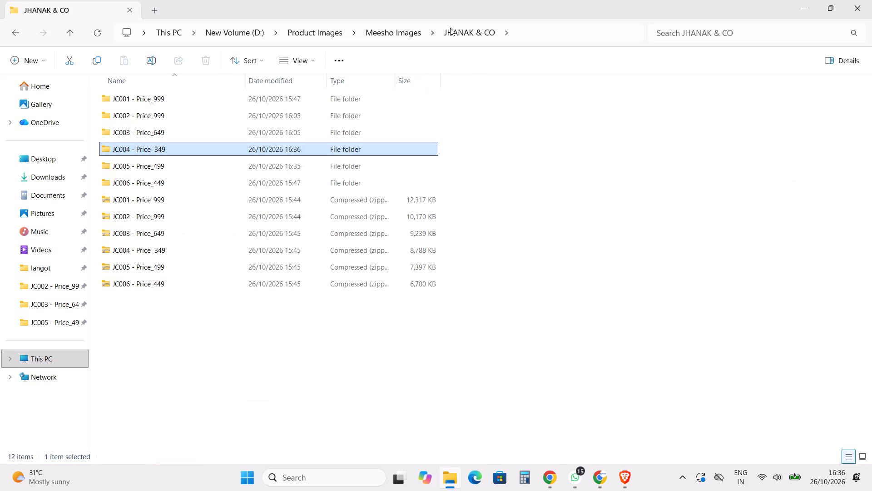
pyautogui.doubleClick(181, 109)
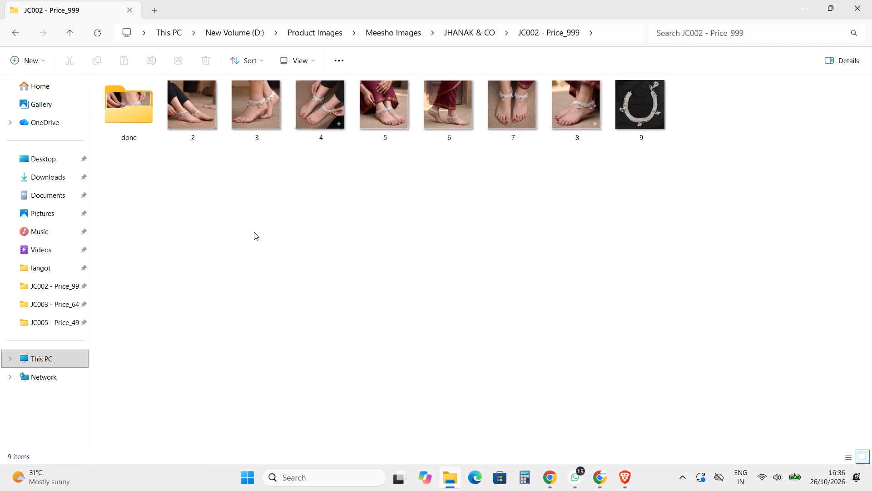
pyautogui.click(260, 232)
pyautogui.click(188, 125)
pyautogui.hotkey('ctrl', 'x')
pyautogui.doubleClick(149, 110)
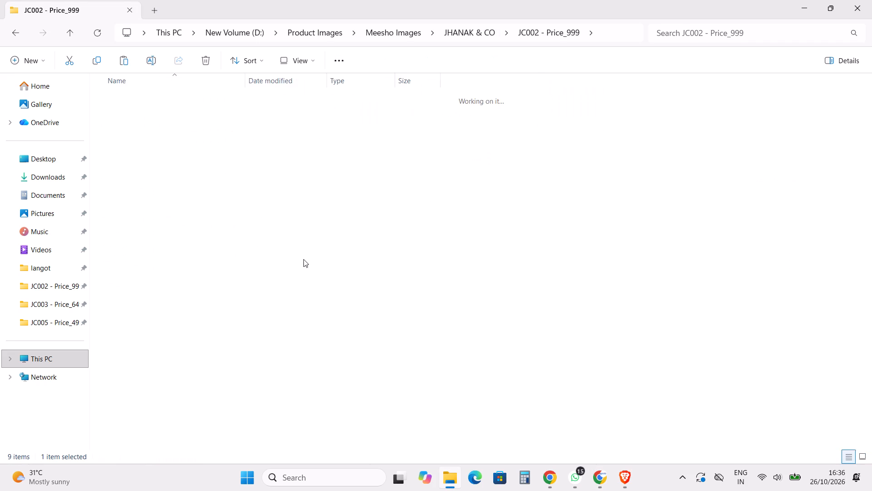
pyautogui.click(303, 259)
pyautogui.hotkey('ctrl', 'v')
# Move image 2 of the JC003 - Price_649 folder into its Done folder.
pyautogui.click(462, 36)
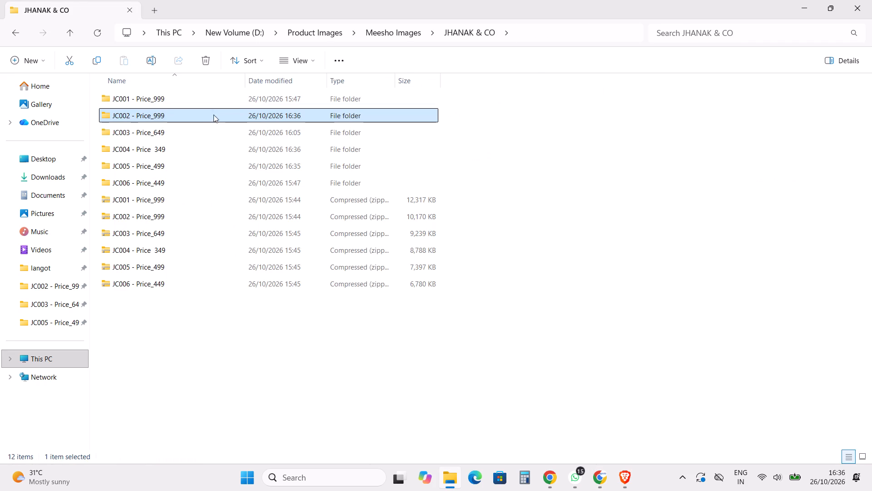
pyautogui.doubleClick(174, 130)
pyautogui.click(192, 124)
pyautogui.hotkey('ctrl', 'x')
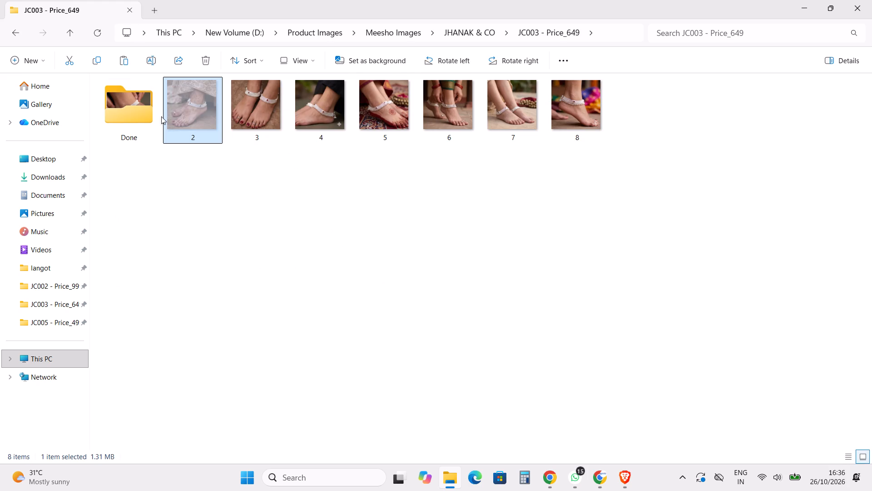
pyautogui.doubleClick(149, 105)
pyautogui.click(255, 232)
pyautogui.hotkey('ctrl', 'v')
# Examine the JC004 - Price 349, JC005 - Price_499 and JC006 - Price_449 folders for used and remaining images.
pyautogui.click(479, 35)
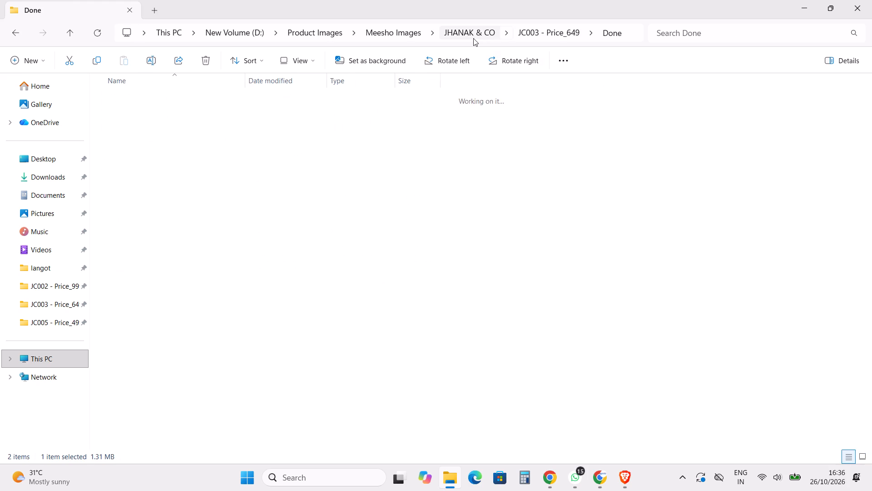
pyautogui.doubleClick(178, 155)
pyautogui.click(296, 258)
pyautogui.click(477, 30)
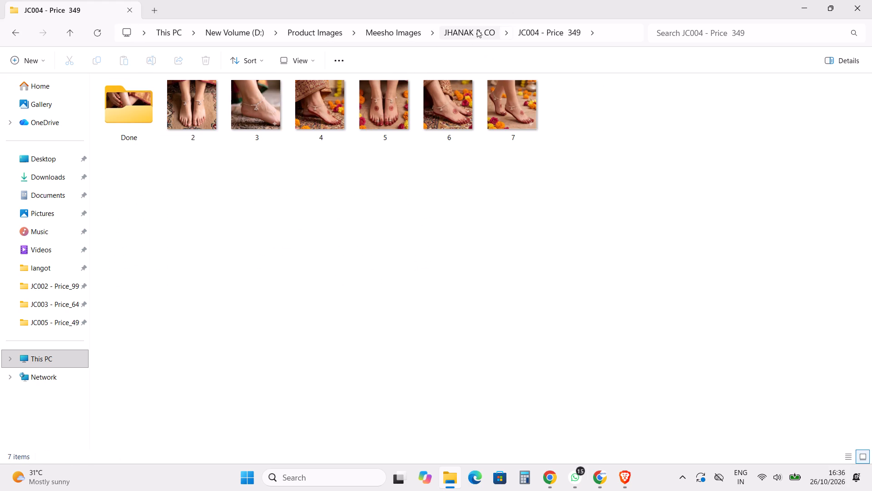
pyautogui.doubleClick(136, 166)
pyautogui.click(256, 241)
pyautogui.doubleClick(142, 125)
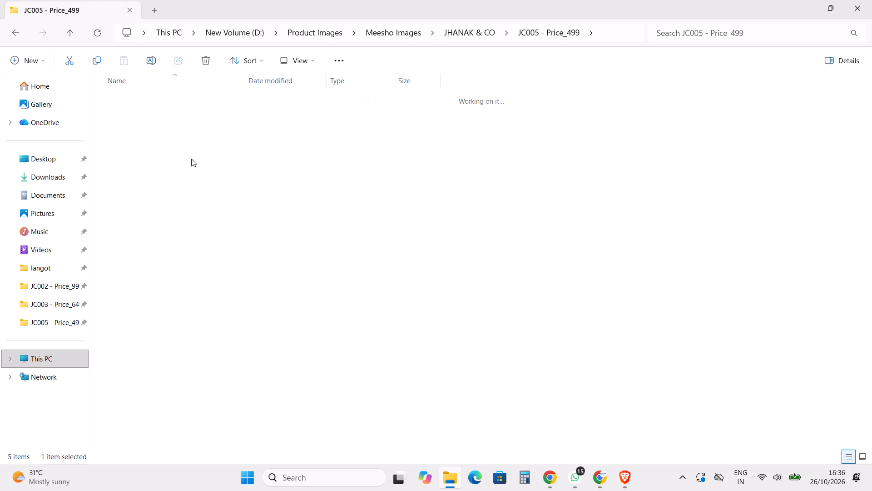
pyautogui.click(287, 253)
pyautogui.click(466, 40)
pyautogui.click(406, 216)
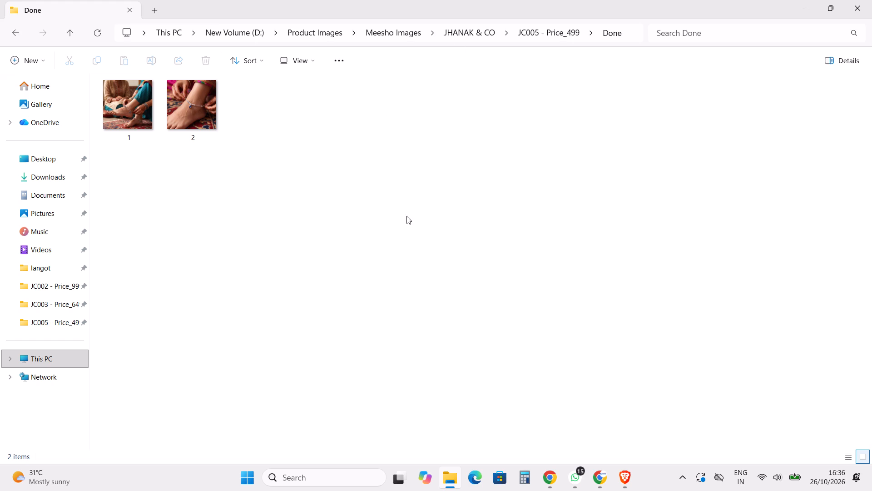
pyautogui.click(463, 36)
pyautogui.click(287, 270)
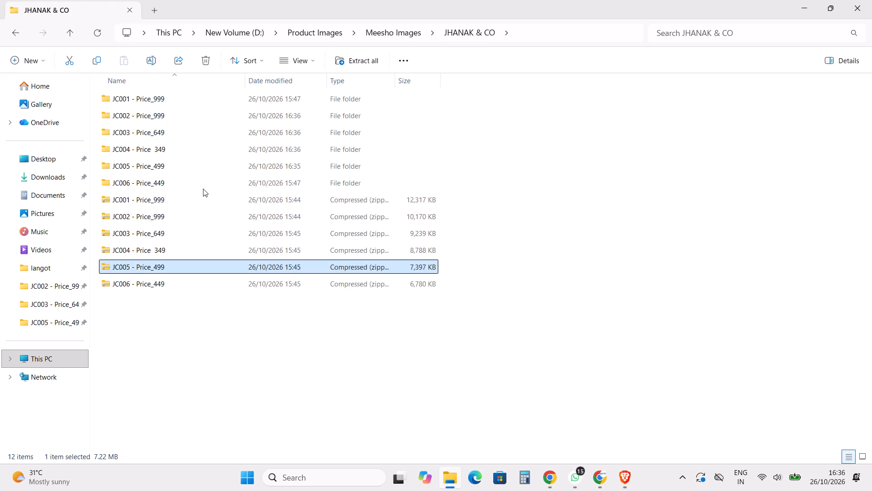
pyautogui.doubleClick(203, 189)
pyautogui.click(334, 371)
# Switch to the Meesho Supplier Panel and reload the Inventory page.
pyautogui.hotkey('alt', 'Tab')
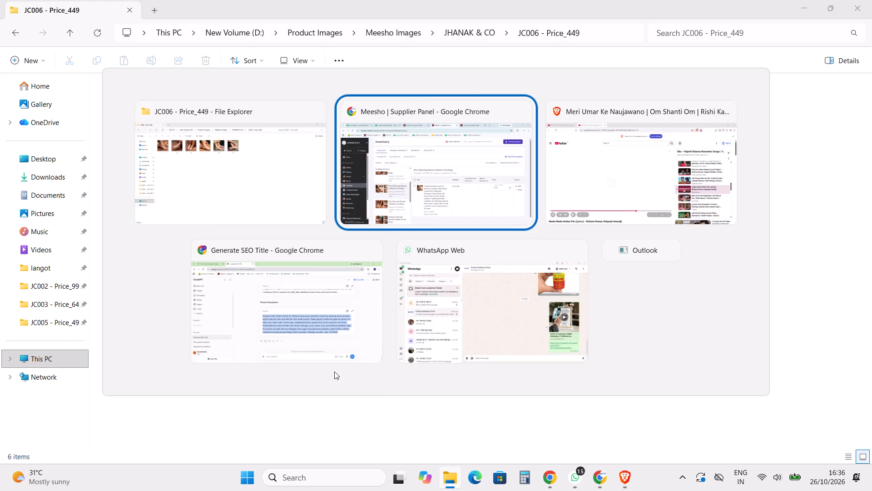
pyautogui.click(53, 35)
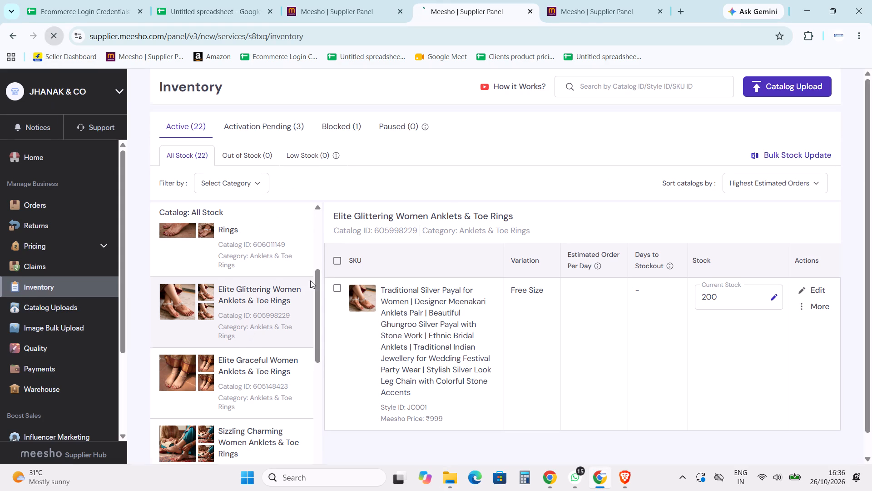
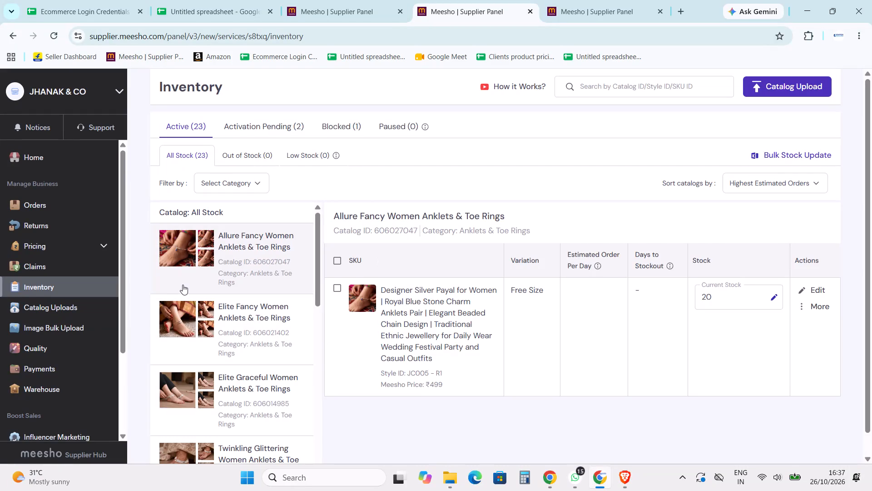
# Start a single catalog under Anklets & Toe Rings with image 1 of the JC006 - Price_449 folder as the front image.
pyautogui.click(212, 334)
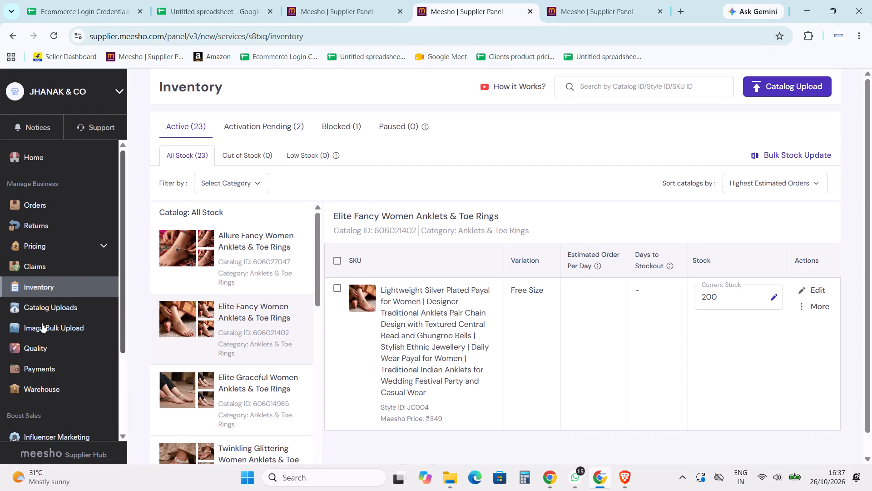
pyautogui.click(44, 308)
pyautogui.click(277, 307)
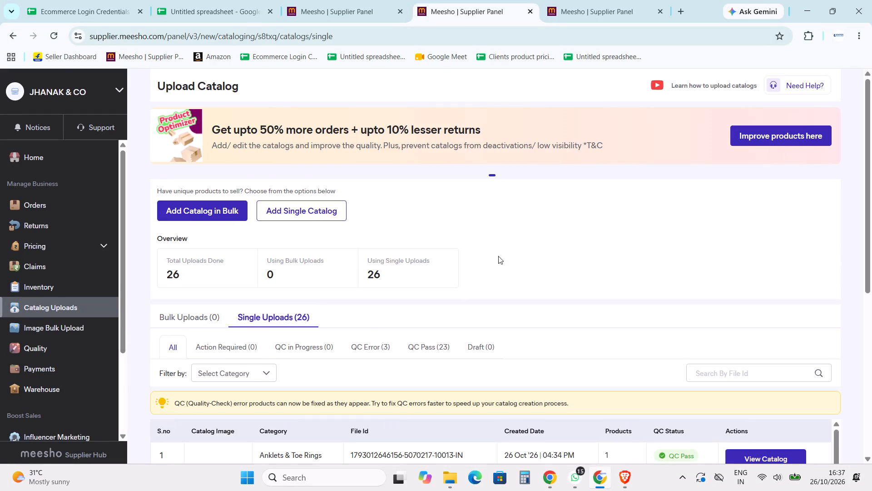
pyautogui.scroll(-4, 510, 195)
pyautogui.scroll(4, 282, 315)
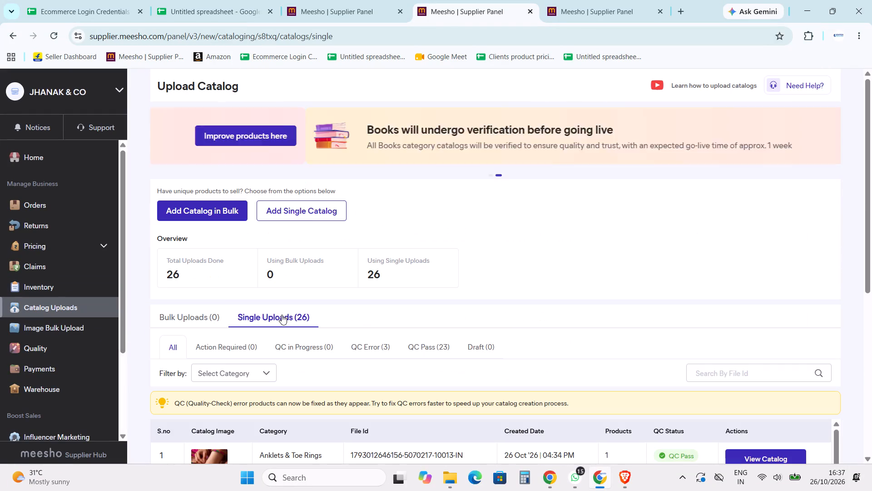
pyautogui.scroll(7, 282, 315)
pyautogui.click(314, 210)
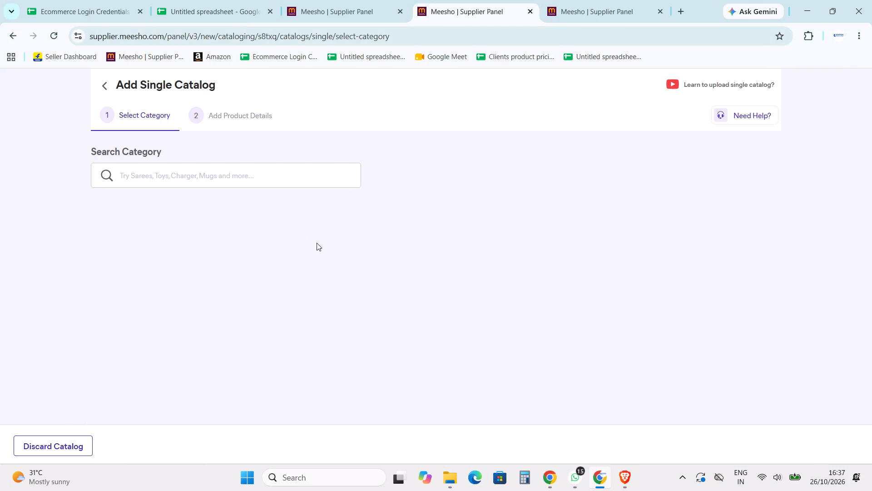
pyautogui.click(308, 227)
pyautogui.scroll(-1, 532, 292)
pyautogui.click(665, 398)
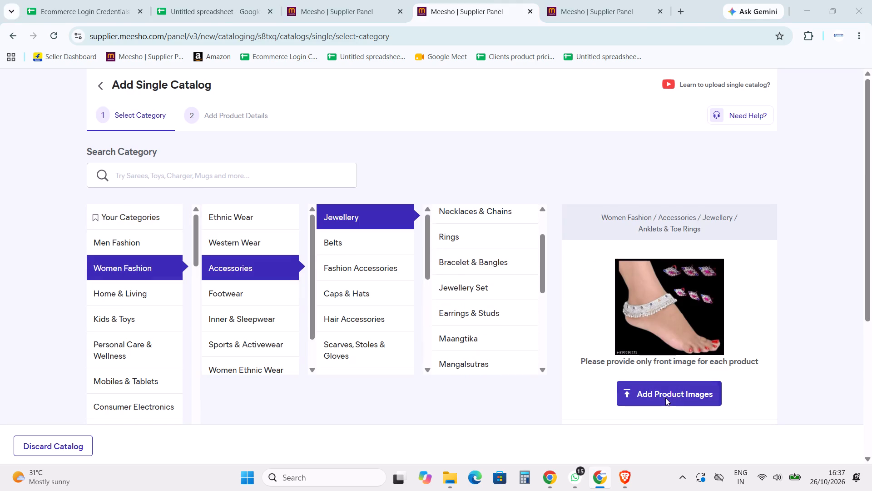
pyautogui.click(347, 27)
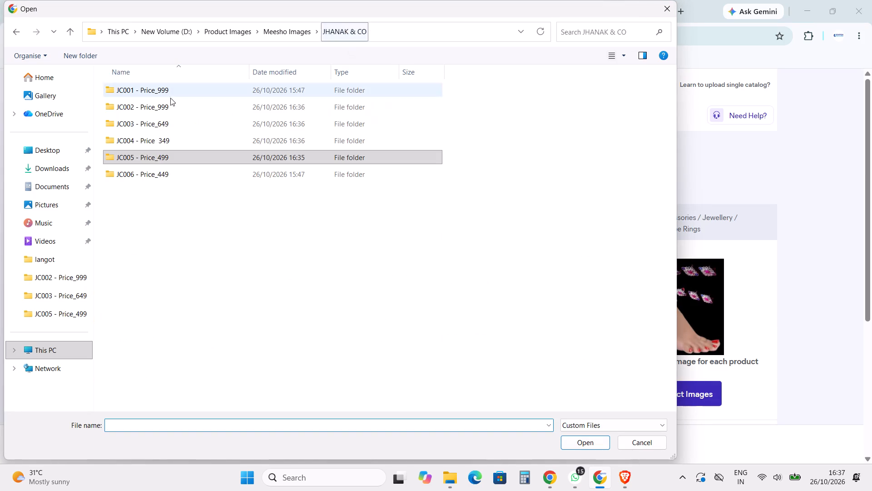
pyautogui.doubleClick(154, 168)
pyautogui.doubleClick(151, 90)
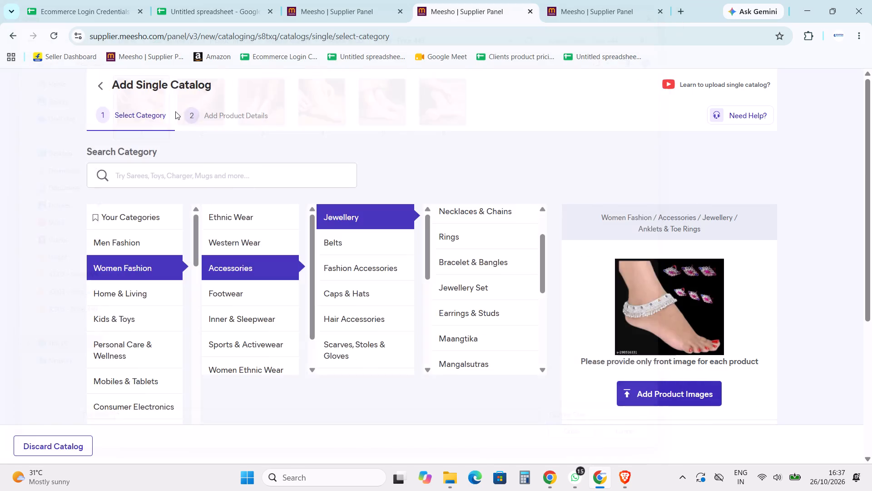
pyautogui.click(619, 406)
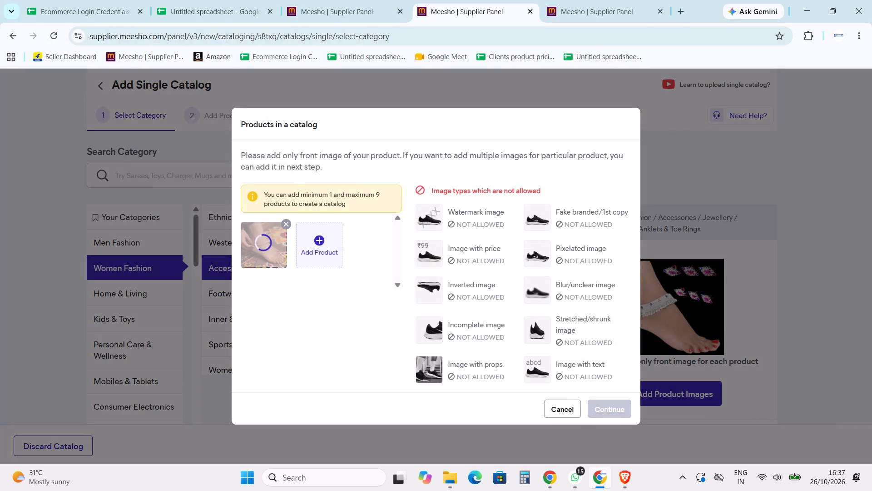
# Attach images 1 to 4 of the JC006 - Price_449 folder to the Silver Anklet Product Details chat in Gemini.
pyautogui.click(549, 480)
pyautogui.click(82, 0)
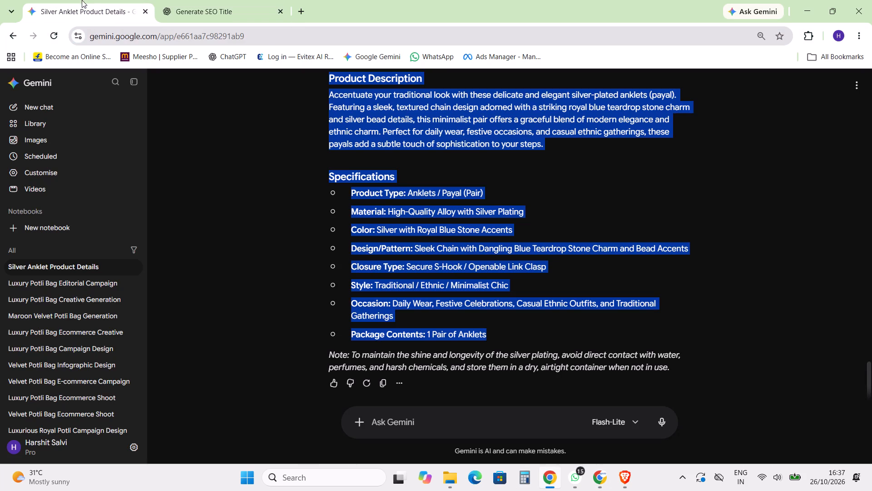
pyautogui.scroll(-5, 313, 381)
pyautogui.click(360, 425)
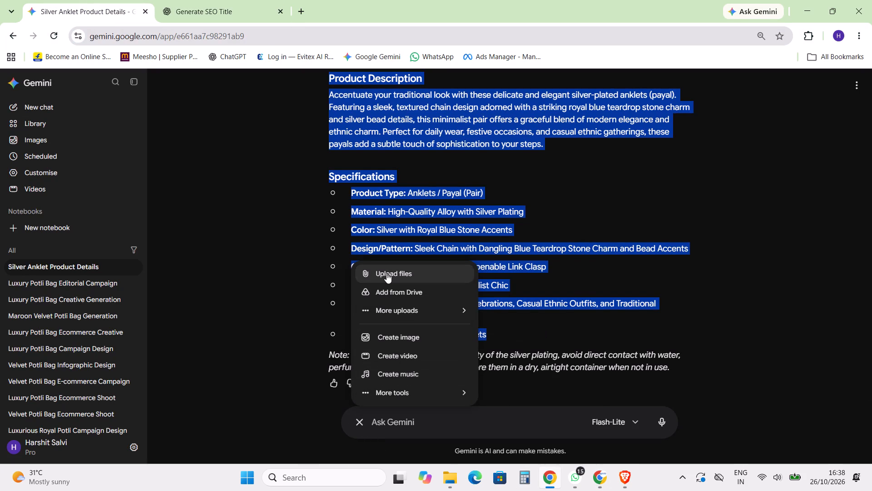
pyautogui.click(386, 267)
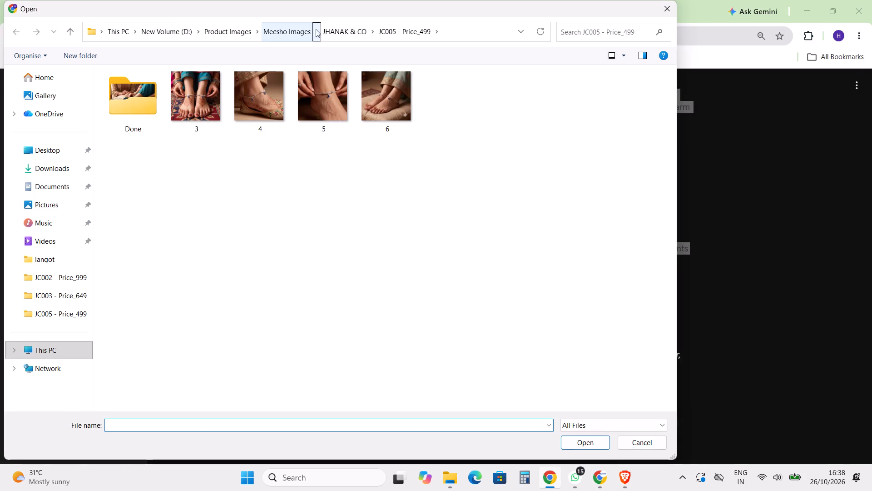
pyautogui.click(328, 26)
pyautogui.doubleClick(169, 170)
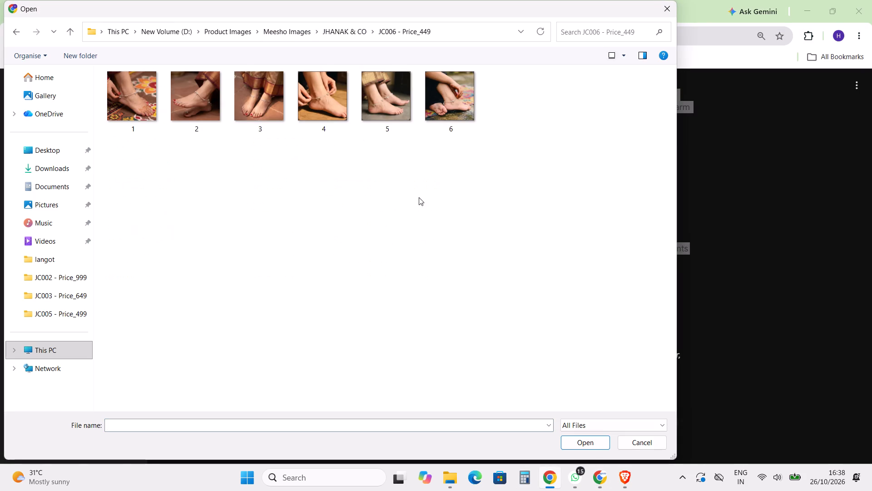
pyautogui.moveTo(301, 176); pyautogui.dragTo(128, 105)
pyautogui.click(579, 443)
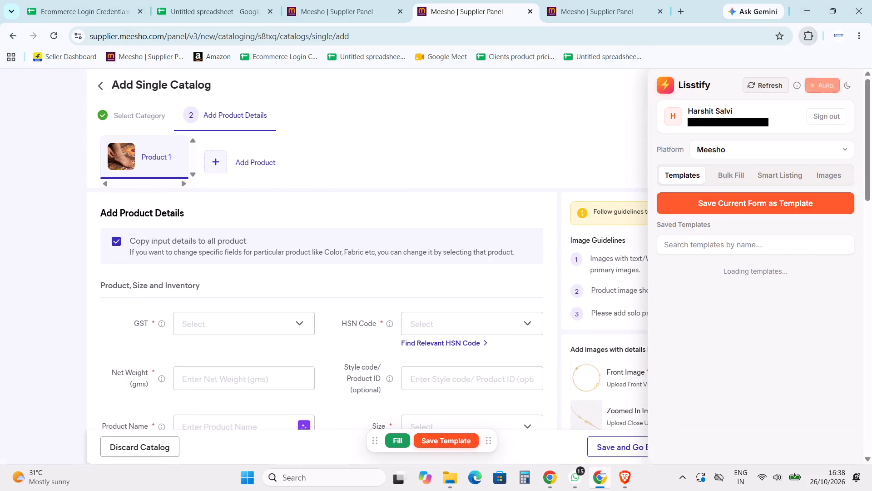
pyautogui.click(783, 313)
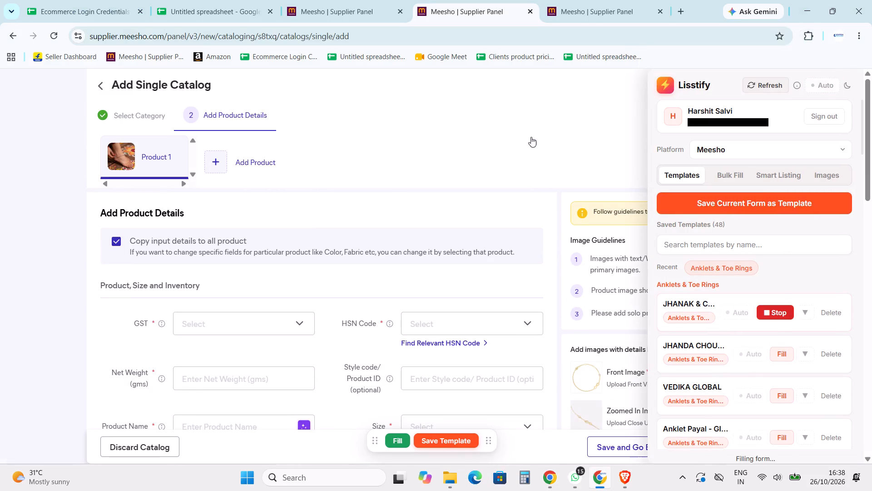
pyautogui.click(525, 120)
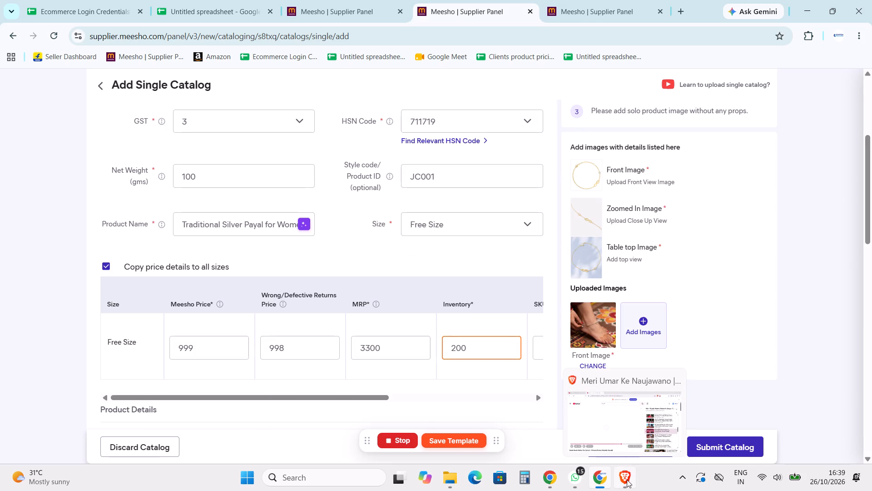
# Switch to the Brave browser, pause the YouTube song and return to the catalog form.
pyautogui.click(629, 428)
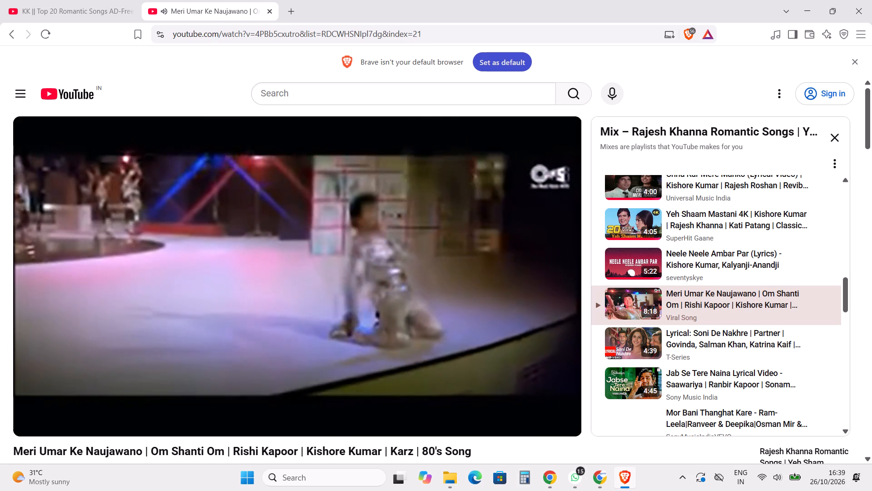
pyautogui.click(319, 249)
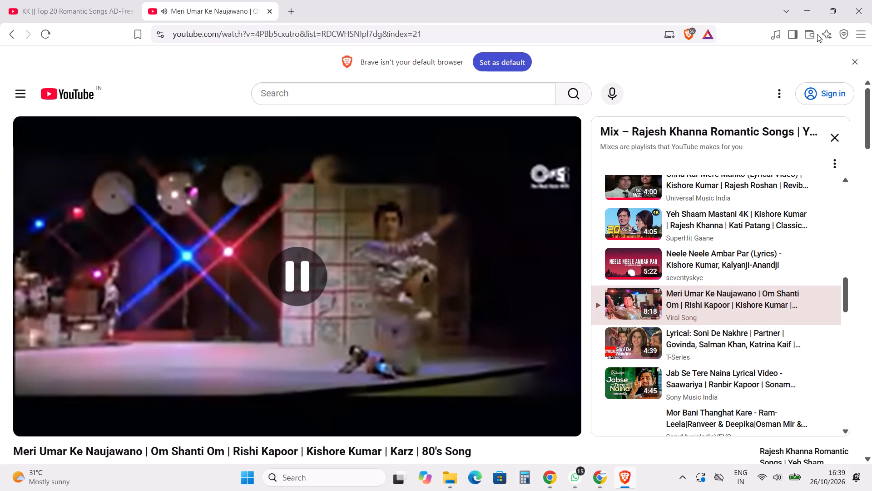
pyautogui.click(805, 12)
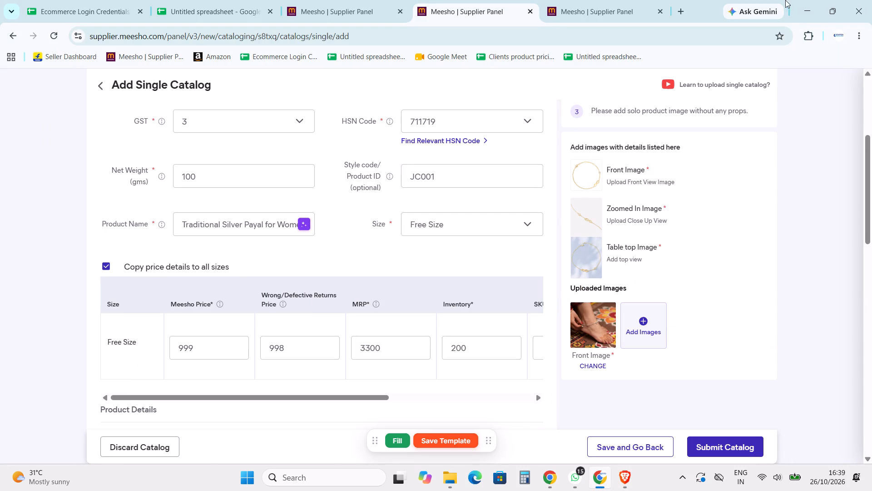
# Switch to the Untitled spreadsheet and look at the latest lead entries in the Meesho sheet.
pyautogui.click(829, 262)
pyautogui.click(595, 478)
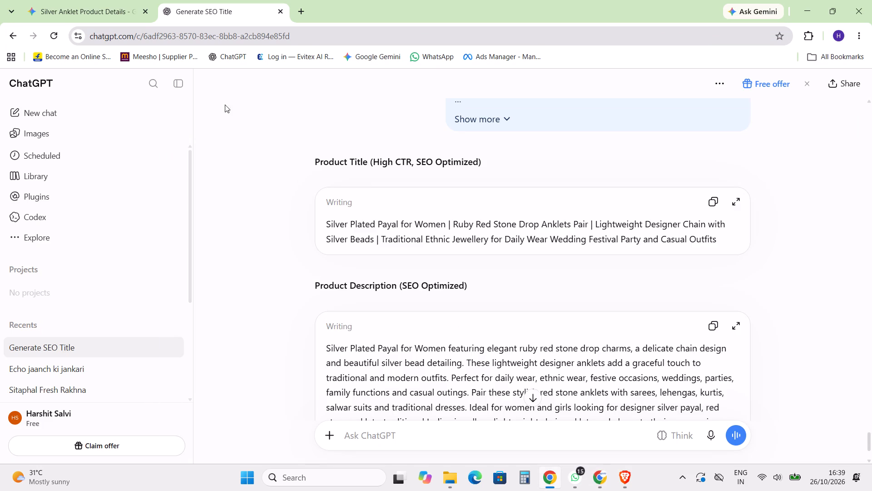
pyautogui.click(593, 481)
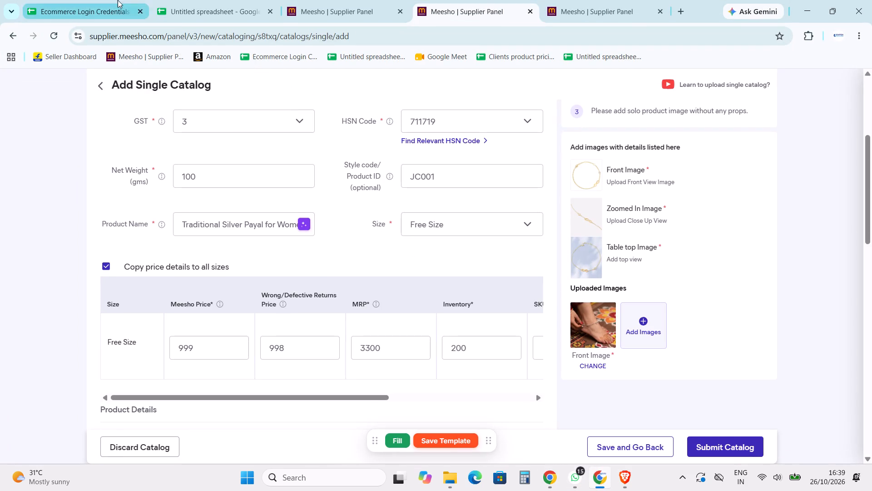
pyautogui.click(208, 0)
pyautogui.scroll(-5, 317, 345)
pyautogui.scroll(2, 286, 332)
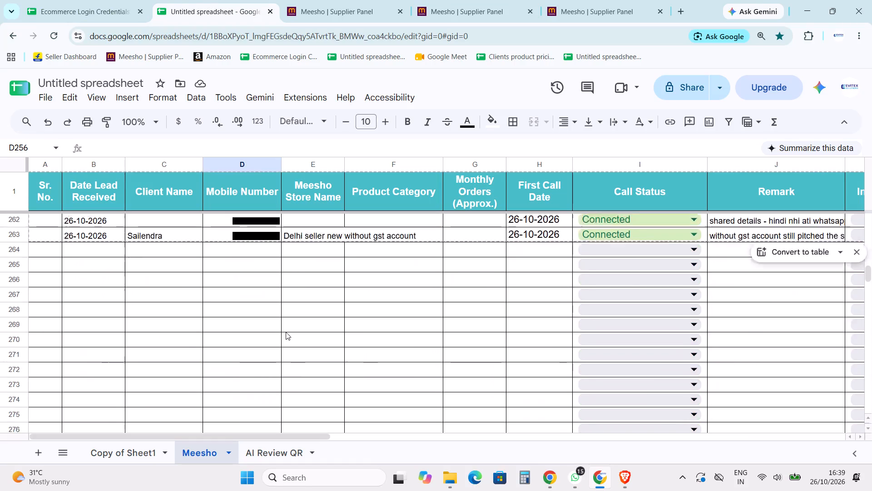
# Select the first empty Meesho Store Name cell below the latest lead entry, in row 264.
pyautogui.click(307, 308)
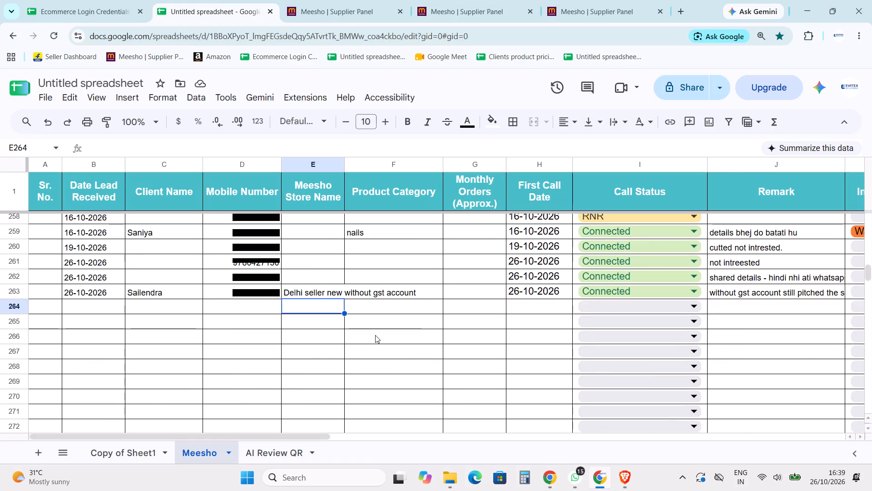
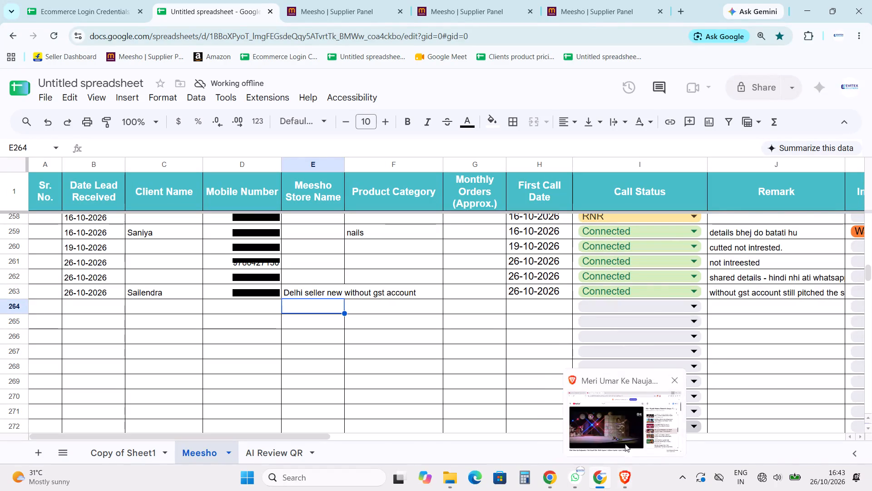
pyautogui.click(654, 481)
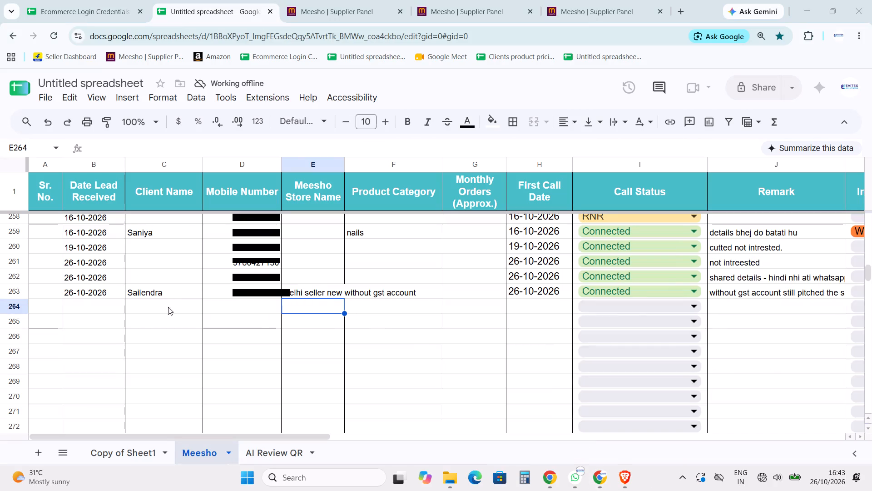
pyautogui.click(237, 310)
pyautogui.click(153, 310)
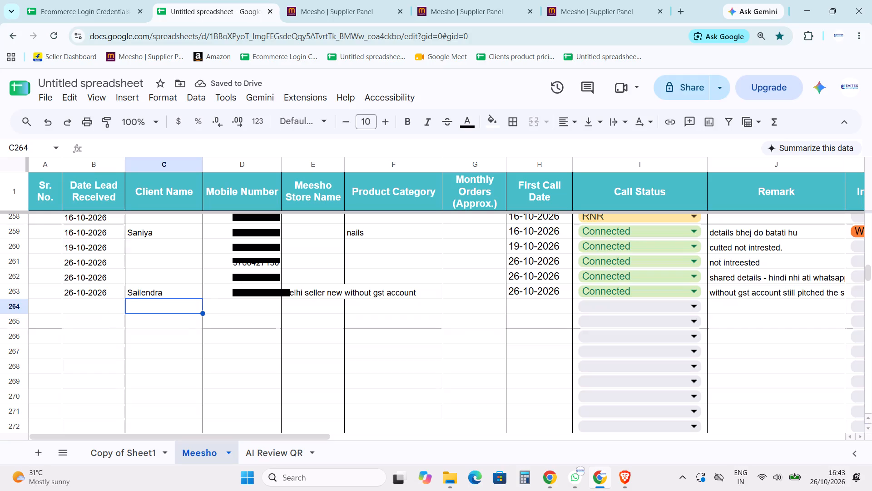
# Start a new lead in row 264 with the client's name and the received date 26-10-2026 filled down from the row above.
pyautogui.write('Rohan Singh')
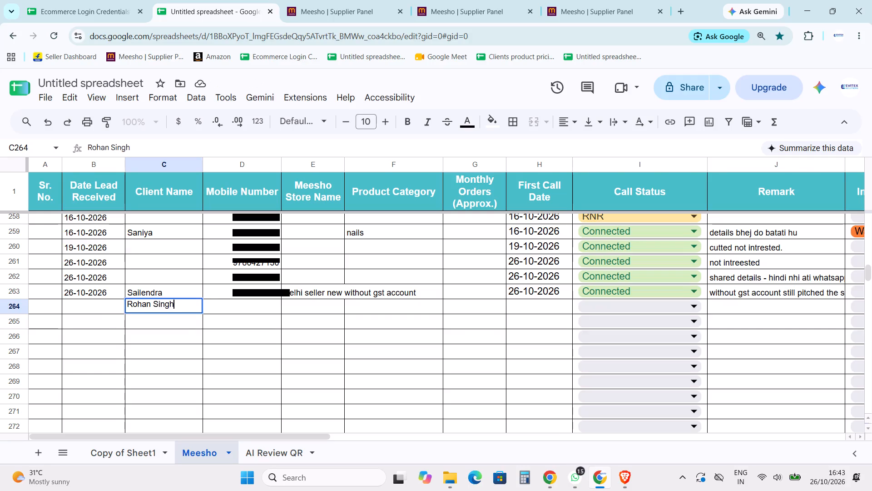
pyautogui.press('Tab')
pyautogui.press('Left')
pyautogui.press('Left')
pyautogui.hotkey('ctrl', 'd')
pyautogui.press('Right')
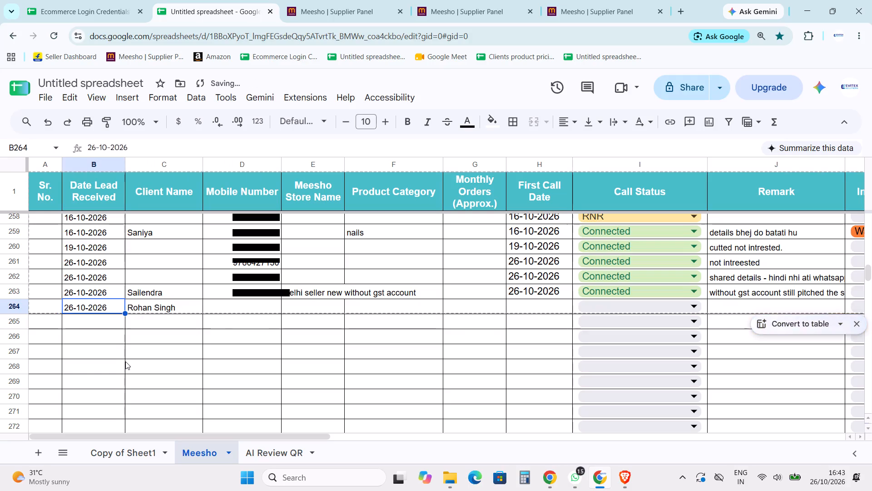
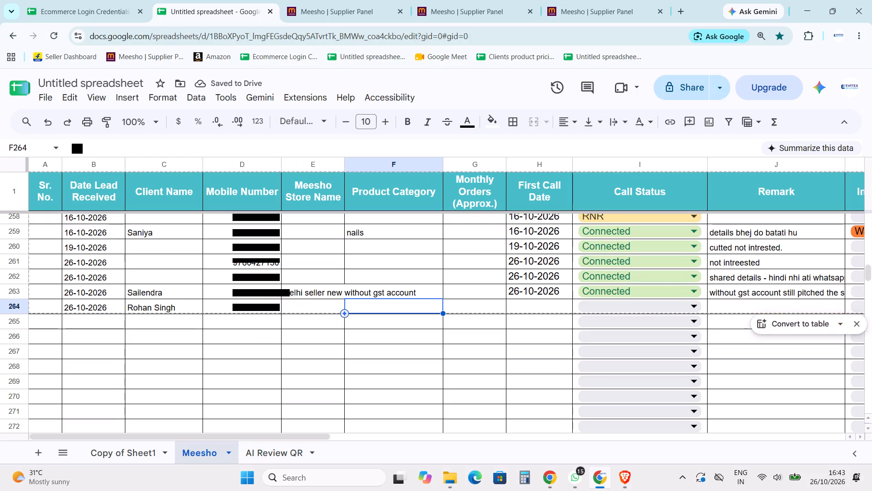
# Fill row 264's first call date 26-10-2026 and call status Connected down from the row above.
pyautogui.press('Right')
pyautogui.press('Right')
pyautogui.hotkey('ctrl', 'd')
pyautogui.press('Right')
pyautogui.hotkey('ctrl', 'd')
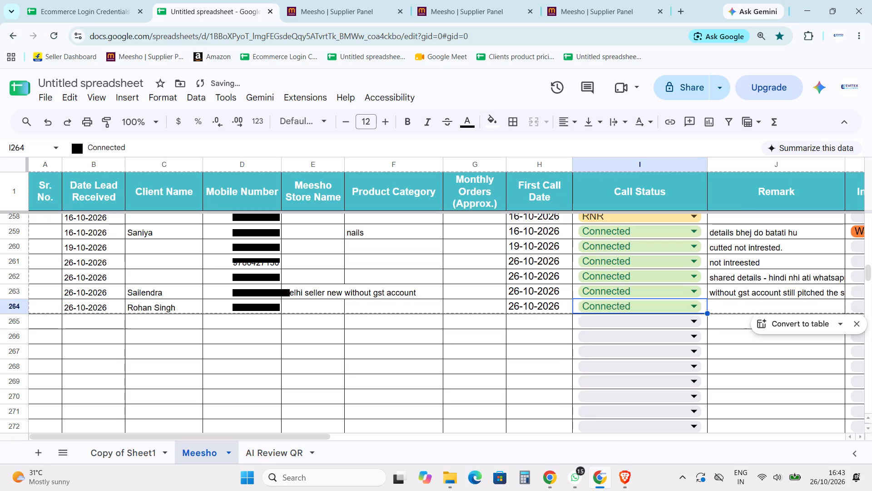
# Enter the remark "wihtout gst account hai gst ayega to bat krta hu." for the lead in row 264.
pyautogui.press('Right')
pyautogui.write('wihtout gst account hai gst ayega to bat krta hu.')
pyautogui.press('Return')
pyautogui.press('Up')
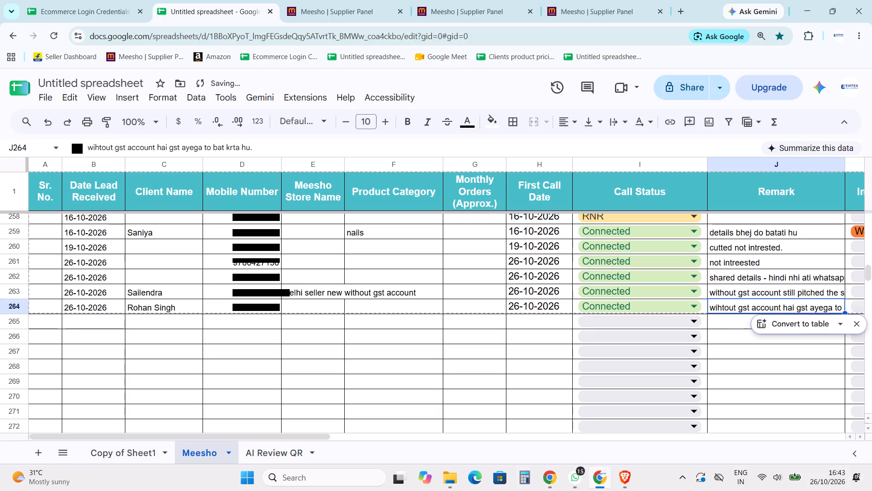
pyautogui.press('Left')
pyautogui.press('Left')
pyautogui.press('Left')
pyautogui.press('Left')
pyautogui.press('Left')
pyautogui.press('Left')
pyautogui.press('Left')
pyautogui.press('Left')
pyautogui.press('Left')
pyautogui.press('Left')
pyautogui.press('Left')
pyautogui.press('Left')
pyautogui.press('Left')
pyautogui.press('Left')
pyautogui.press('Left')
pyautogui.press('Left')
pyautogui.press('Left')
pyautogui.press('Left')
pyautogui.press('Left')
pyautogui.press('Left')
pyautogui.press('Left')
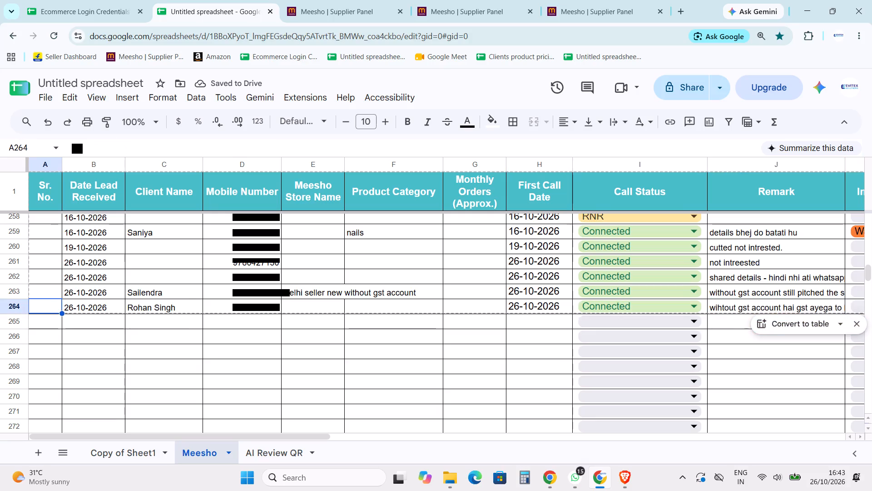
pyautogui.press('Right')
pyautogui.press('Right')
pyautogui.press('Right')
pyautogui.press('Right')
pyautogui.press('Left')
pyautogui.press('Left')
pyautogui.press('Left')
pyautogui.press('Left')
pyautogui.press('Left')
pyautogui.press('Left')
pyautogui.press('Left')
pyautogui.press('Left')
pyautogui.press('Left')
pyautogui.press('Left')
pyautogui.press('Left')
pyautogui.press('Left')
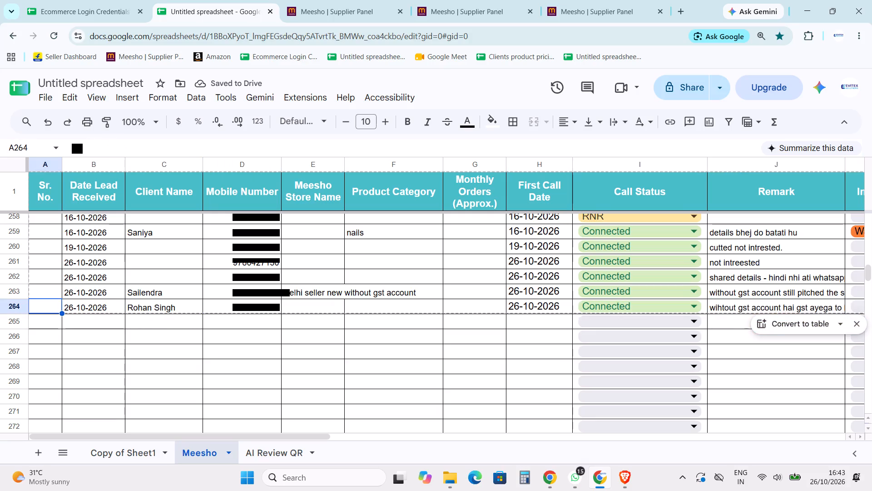
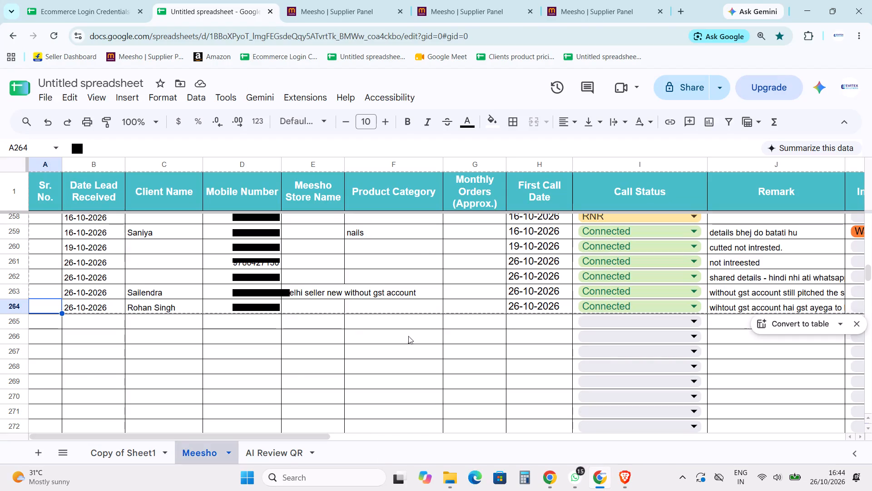
# Switch to Brave, resume playback of the YouTube song Meri Umar Ke Naujawano, and return to the Meesho sheet.
pyautogui.click(630, 482)
pyautogui.click(370, 248)
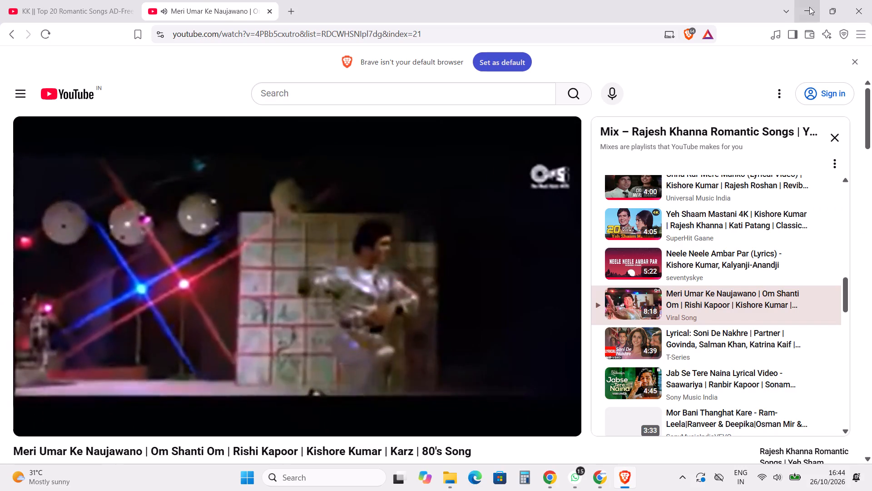
pyautogui.click(809, 7)
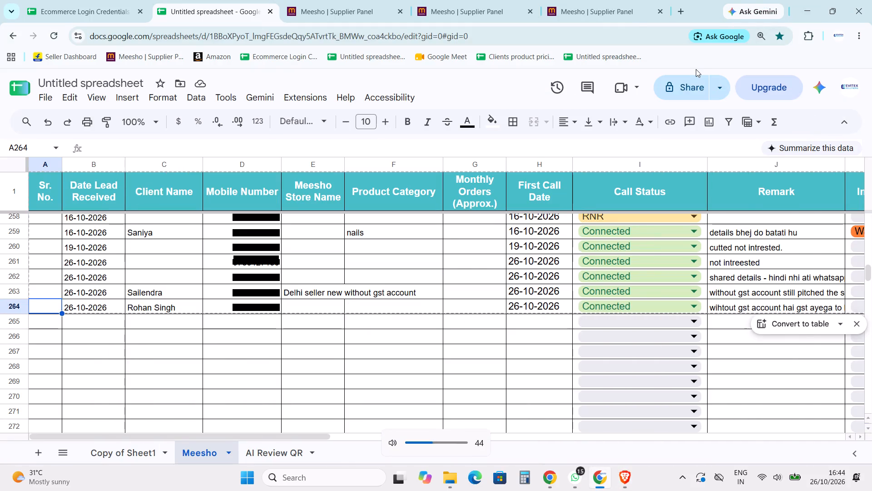
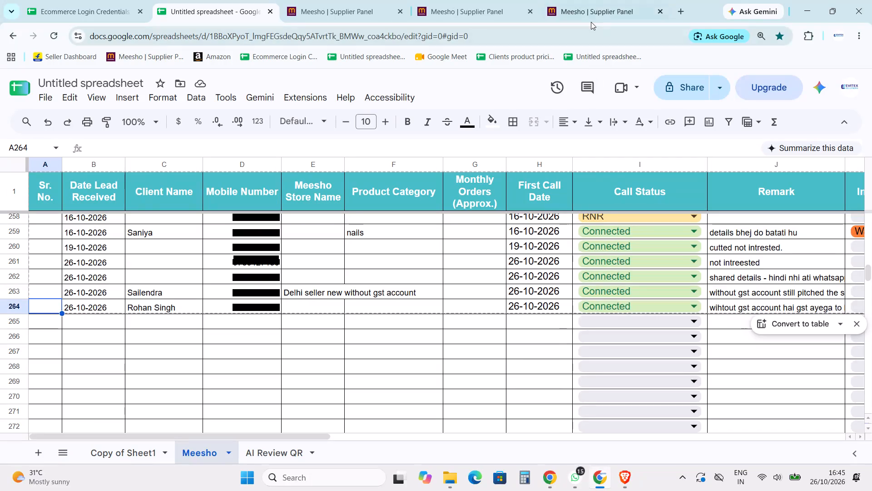
# In the open anklet catalog form, change the style code/product ID to JC006 - R1.
pyautogui.click(470, 0)
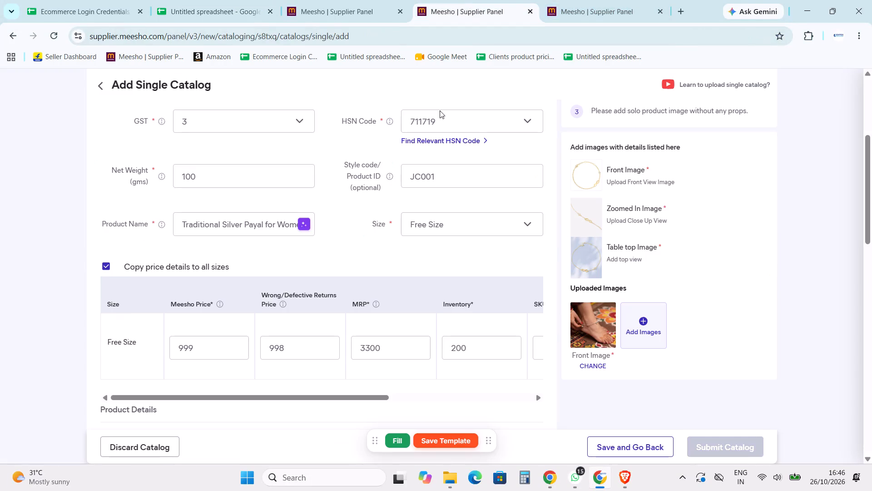
pyautogui.hotkey('alt', 'Tab')
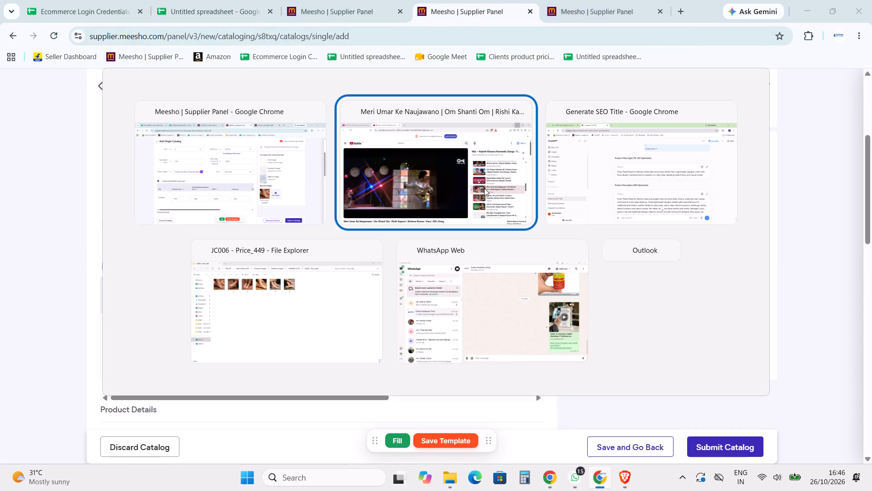
pyautogui.hotkey('alt', 'Tab')
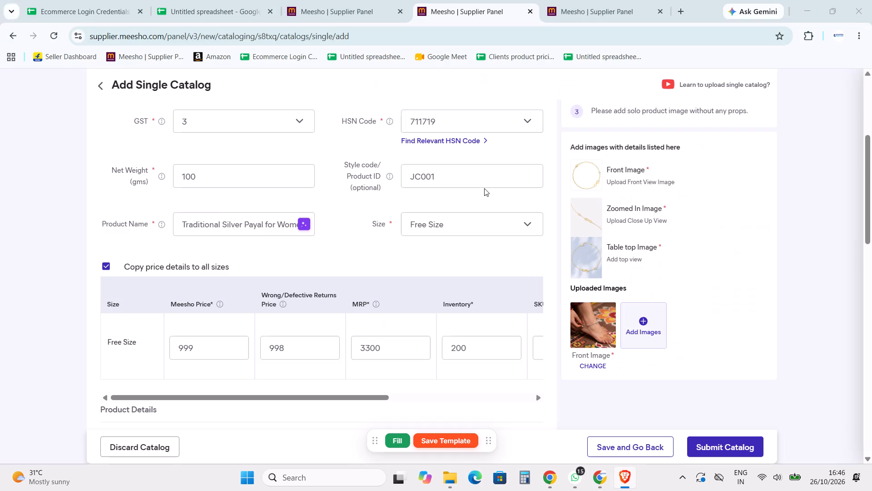
pyautogui.click(461, 178)
pyautogui.press('BackSpace')
pyautogui.press('6')
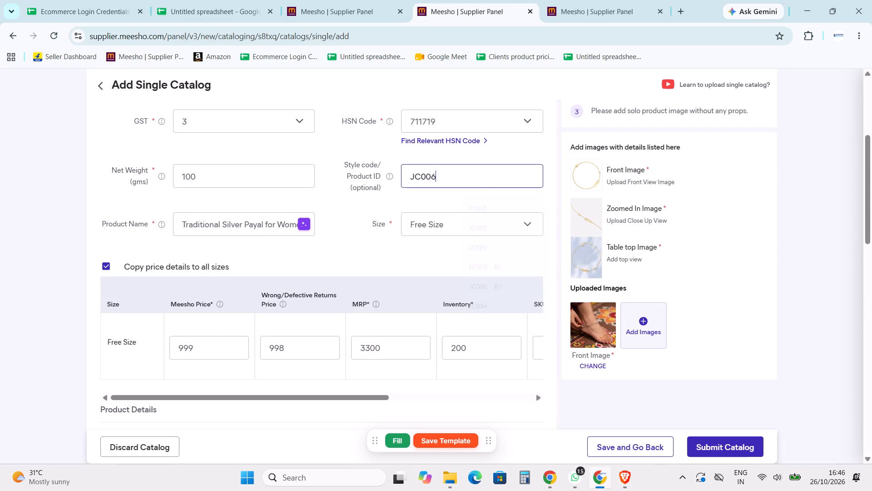
pyautogui.press('space')
pyautogui.write('-')
pyautogui.press('space')
pyautogui.write('R1')
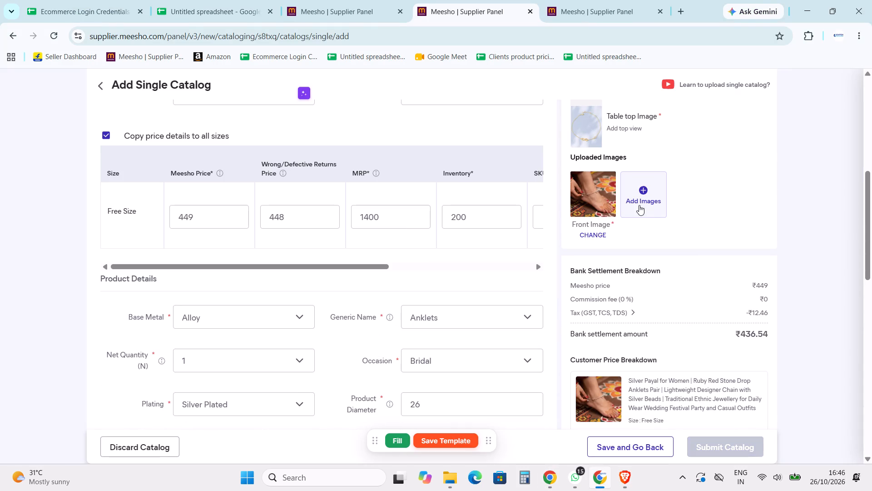
pyautogui.doubleClick(196, 92)
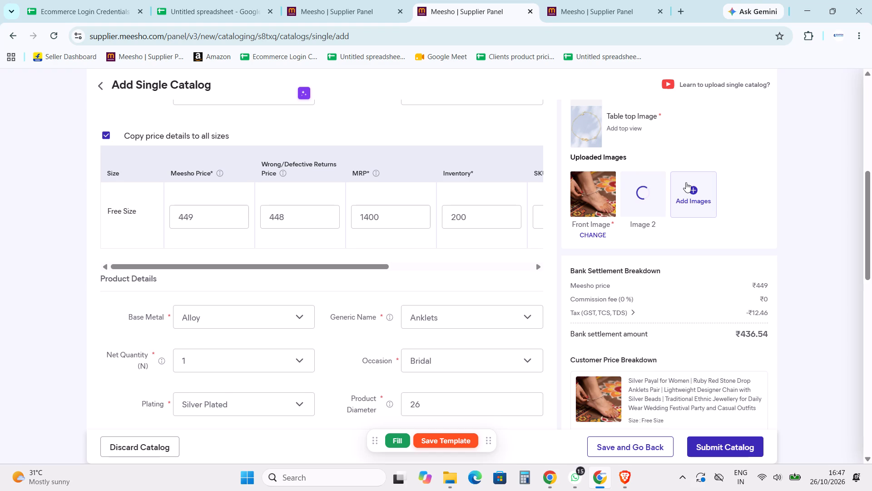
pyautogui.click(694, 199)
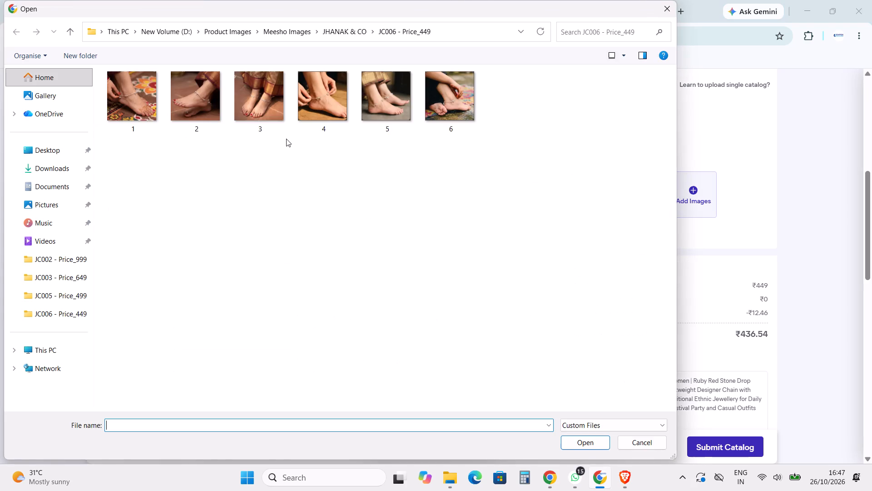
pyautogui.doubleClick(265, 100)
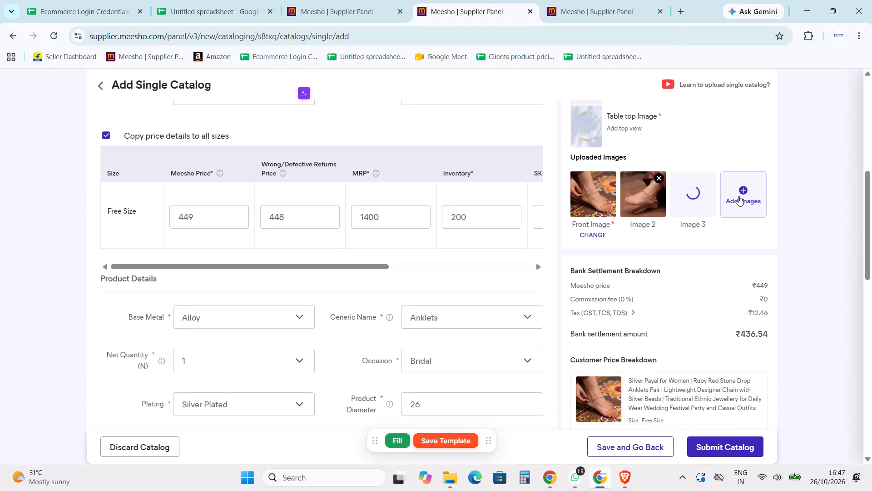
pyautogui.click(738, 196)
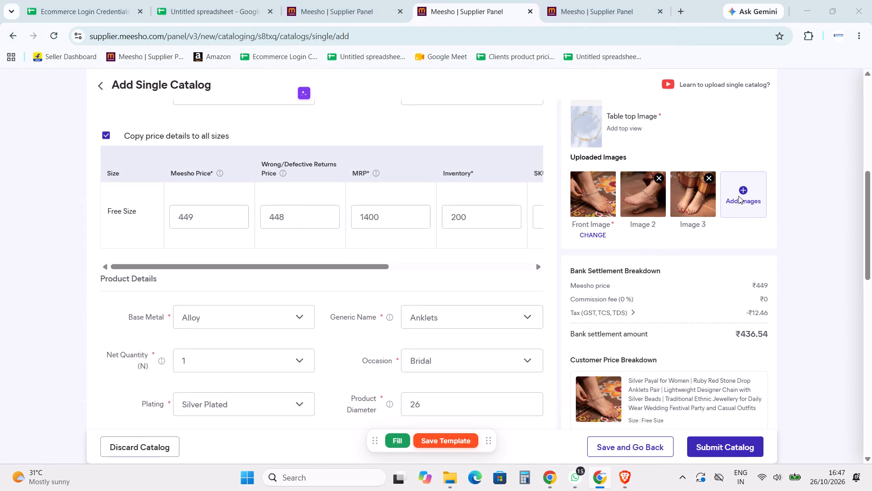
pyautogui.doubleClick(326, 95)
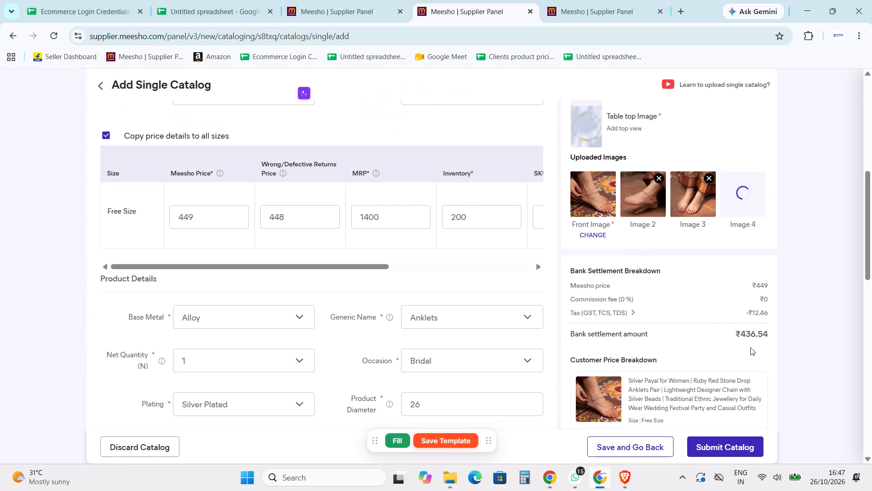
pyautogui.click(805, 334)
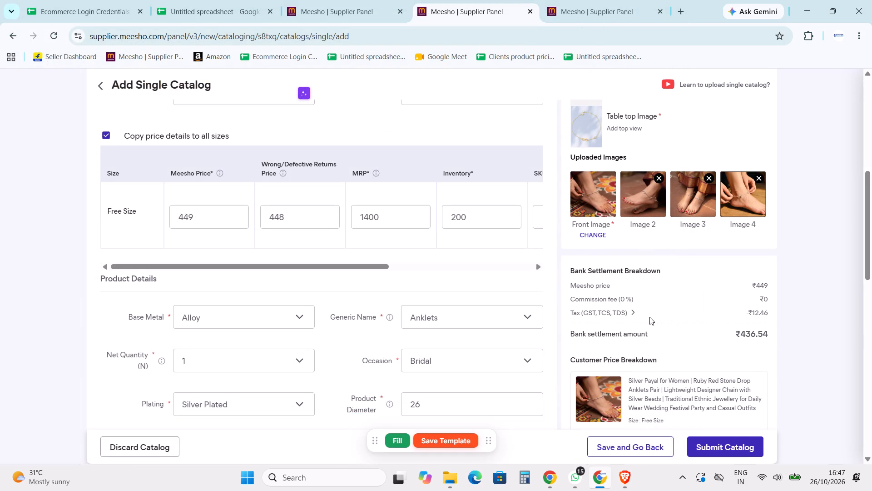
# Submit the JC006 catalog for quality check, declaring that all its products are not branded or illegal to sell.
pyautogui.scroll(-5, 598, 315)
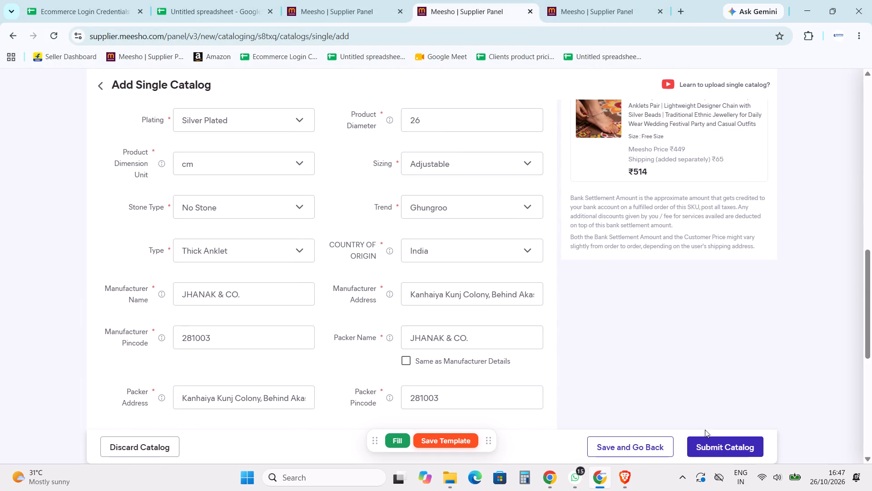
pyautogui.click(707, 437)
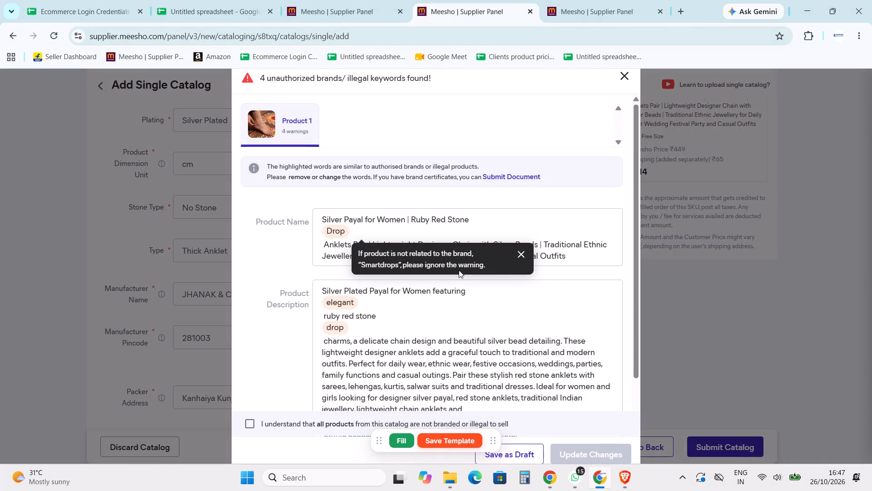
pyautogui.click(516, 253)
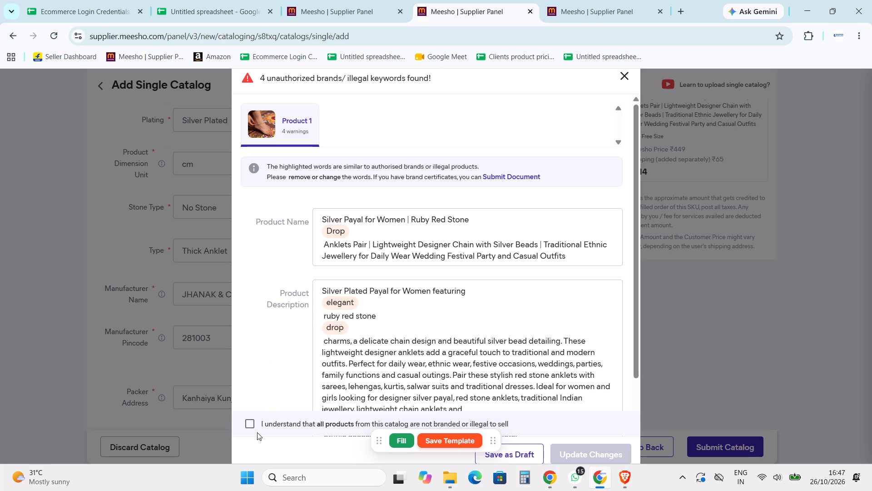
pyautogui.click(250, 423)
pyautogui.scroll(-4, 559, 371)
pyautogui.click(599, 455)
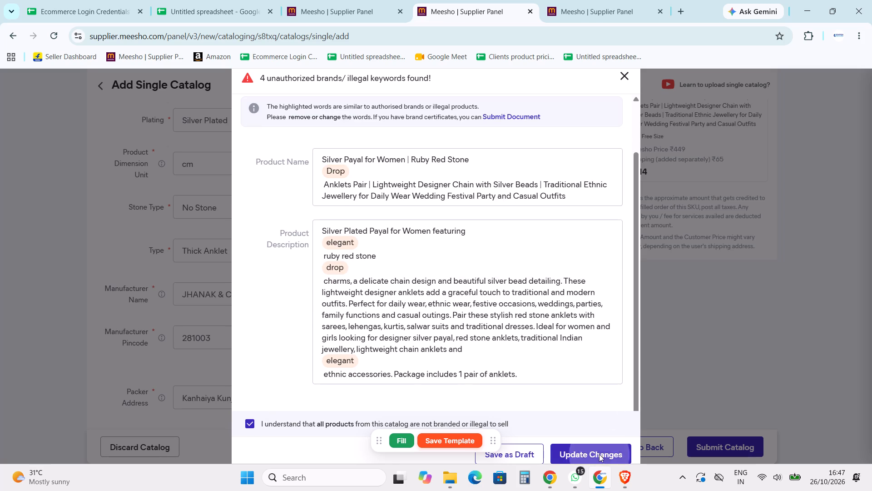
pyautogui.click(534, 293)
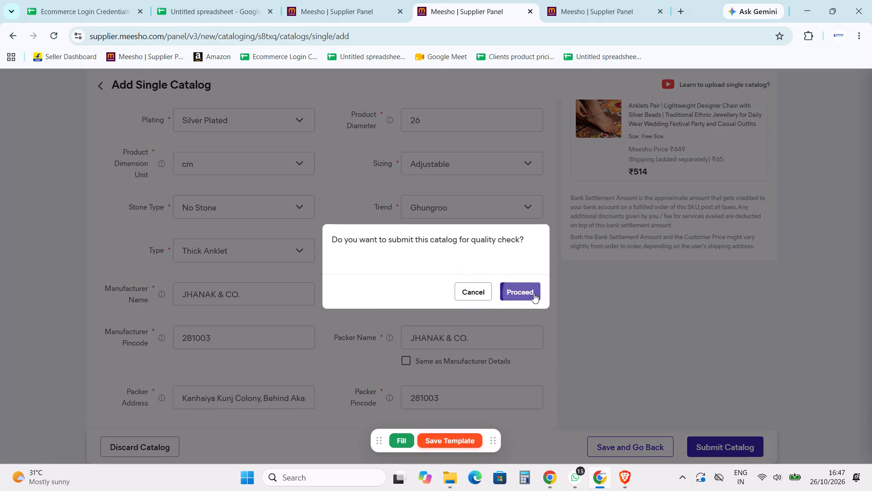
# Reload the catalog uploads page and check the new anklet catalog's QC status in Single Uploads and the active inventory.
pyautogui.click(55, 37)
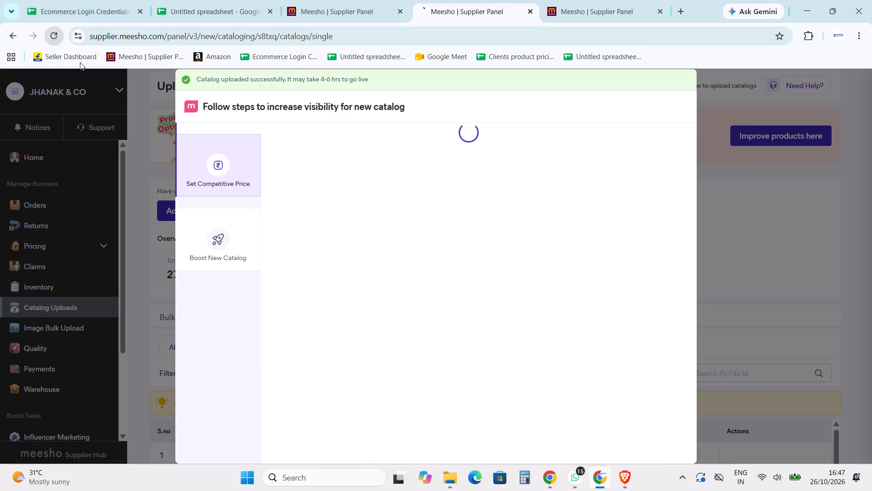
pyautogui.scroll(-4, 439, 187)
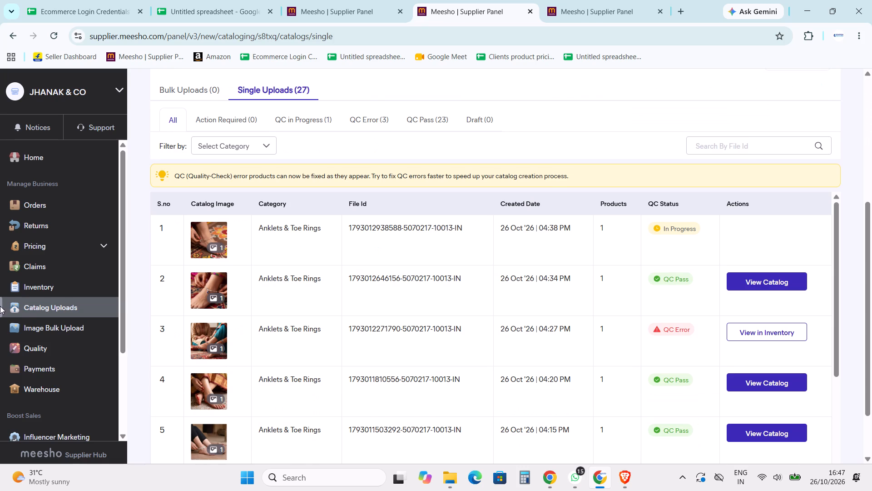
pyautogui.click(34, 292)
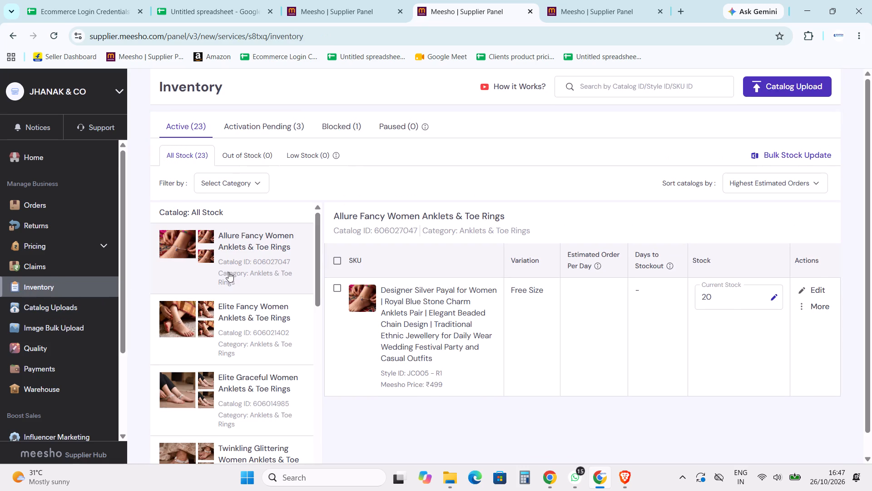
pyautogui.click(96, 306)
pyautogui.click(277, 321)
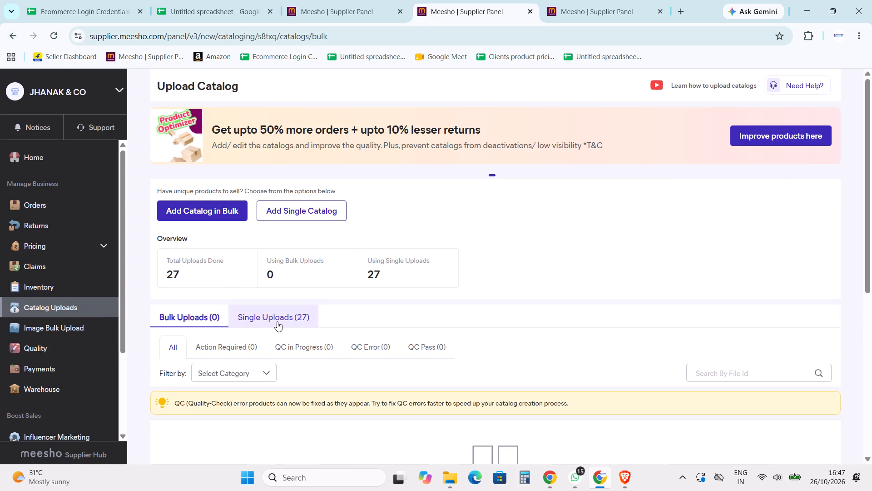
pyautogui.scroll(-3, 509, 173)
pyautogui.click(52, 36)
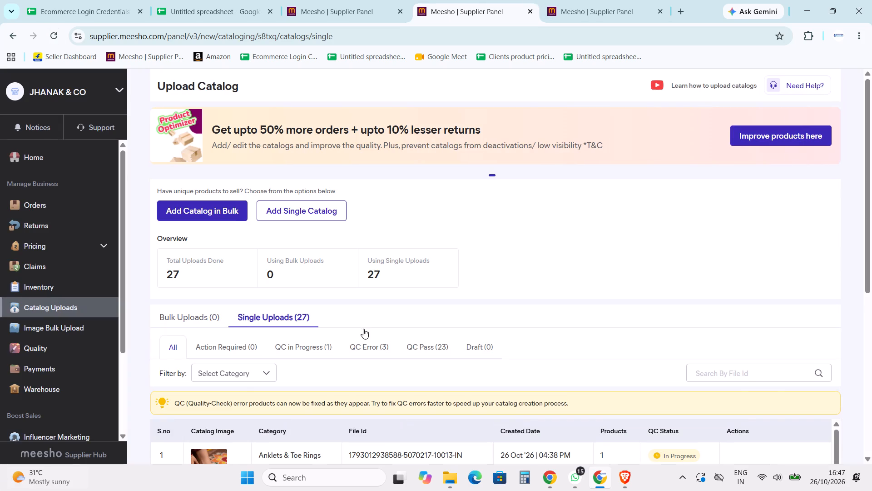
# Close the two extra Meesho Supplier Panel tabs, keeping only the one with the catalog uploads page.
pyautogui.click(609, 0)
pyautogui.click(658, 14)
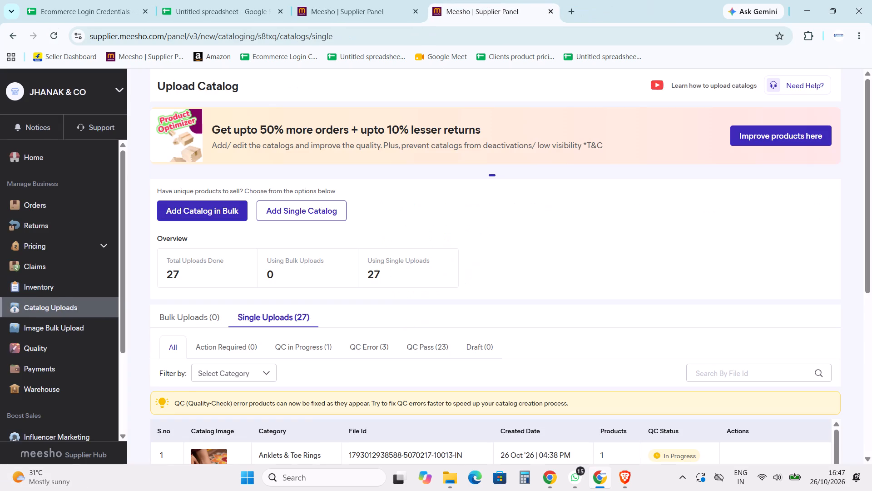
pyautogui.click(413, 9)
# Refresh the single uploads list to follow the newest catalog's QC status, and look for the JC006 - R1 listing in the active inventory.
pyautogui.scroll(-4, 347, 216)
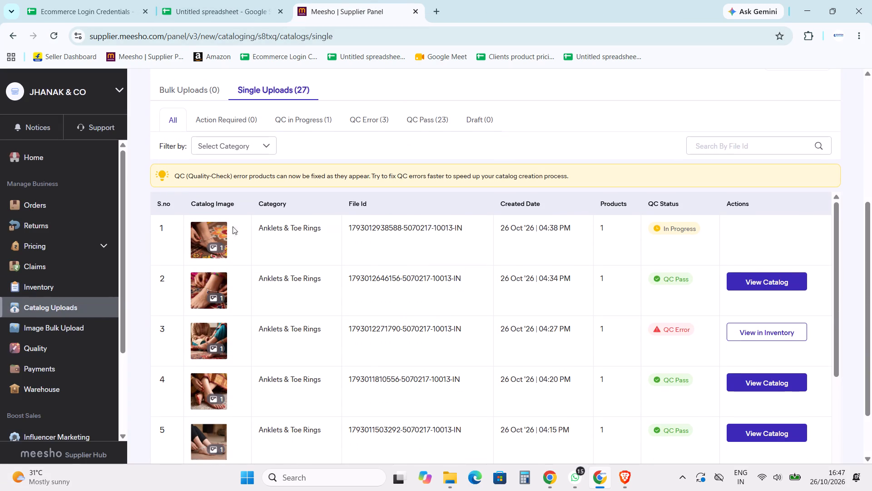
pyautogui.click(54, 37)
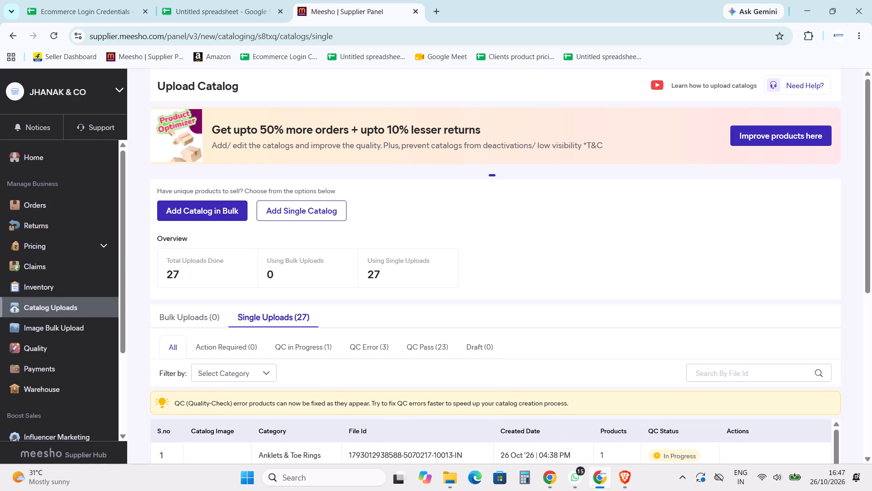
pyautogui.scroll(-2, 420, 256)
pyautogui.click(50, 35)
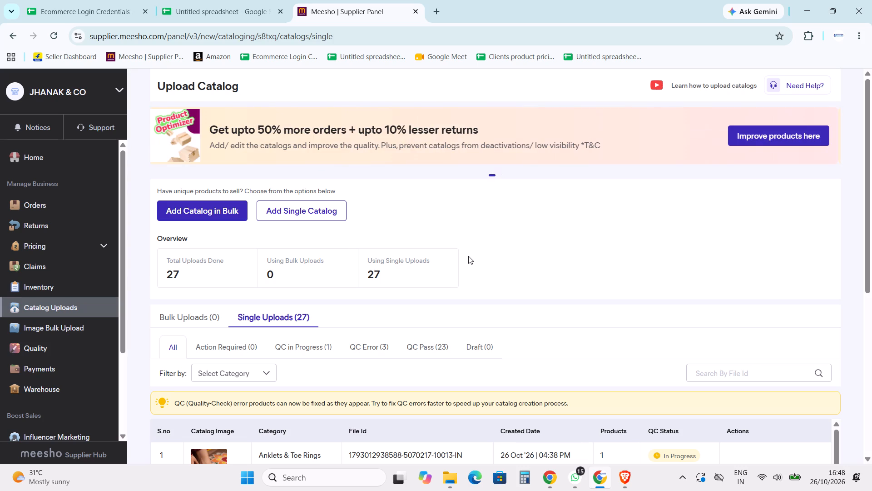
pyautogui.press('F5')
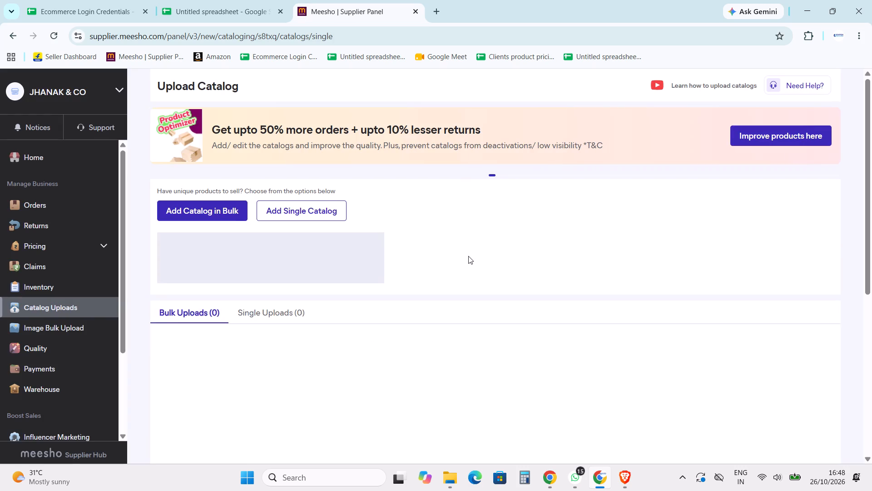
pyautogui.scroll(-1, 468, 256)
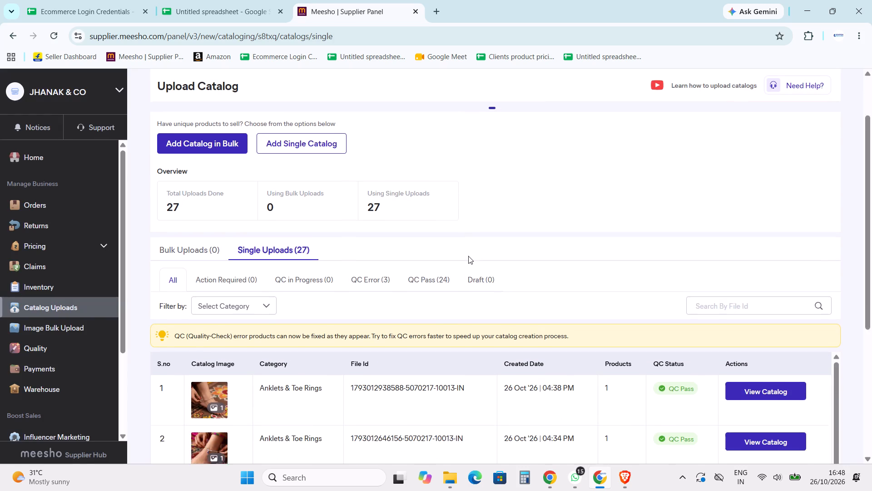
pyautogui.scroll(-1, 468, 256)
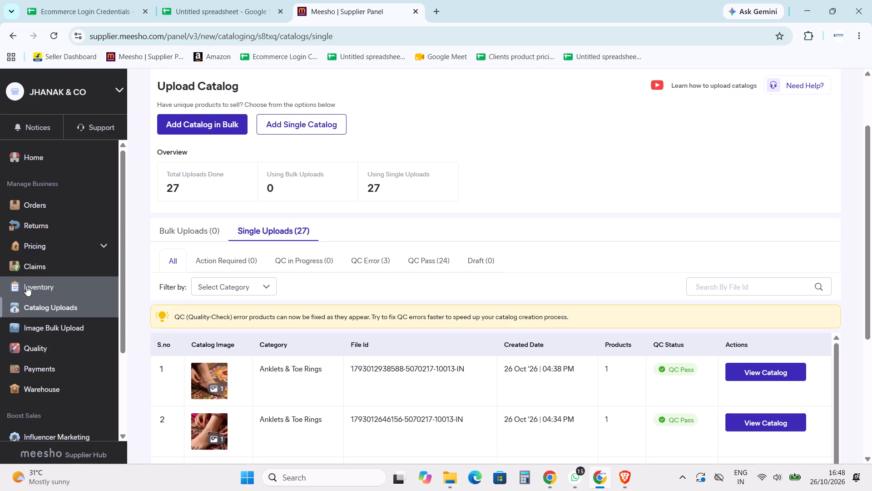
pyautogui.click(26, 286)
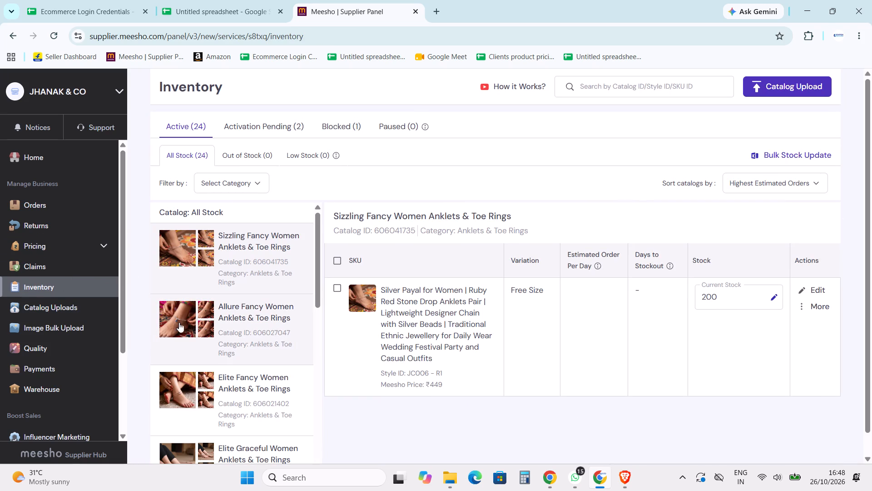
pyautogui.scroll(-3, 180, 326)
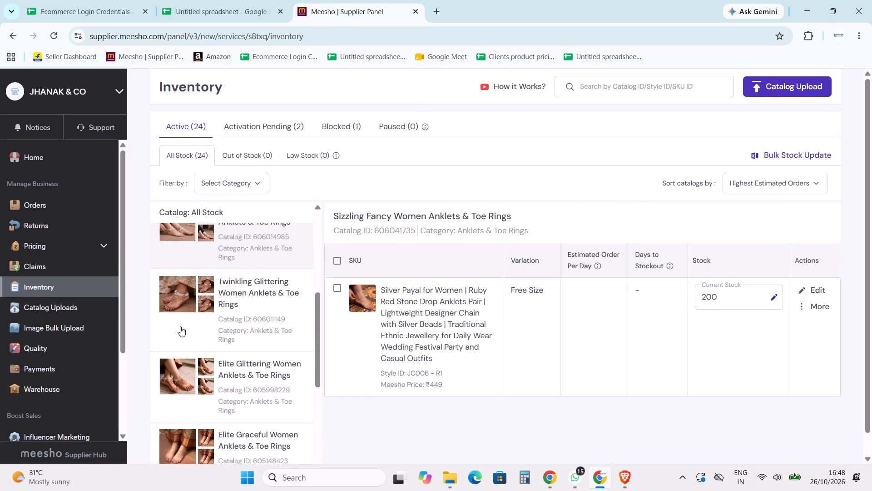
pyautogui.scroll(-1, 180, 326)
# Review the QC statuses of the anklet catalogs throughout the Single Uploads list.
pyautogui.click(106, 304)
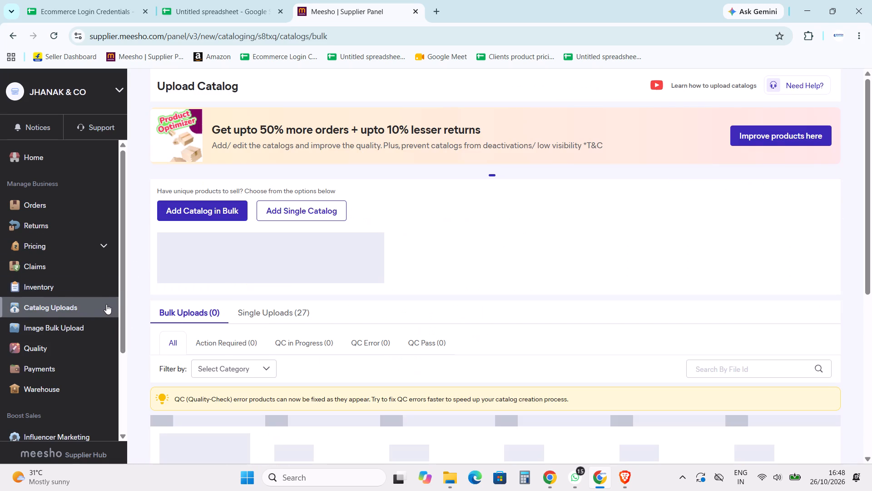
pyautogui.click(266, 320)
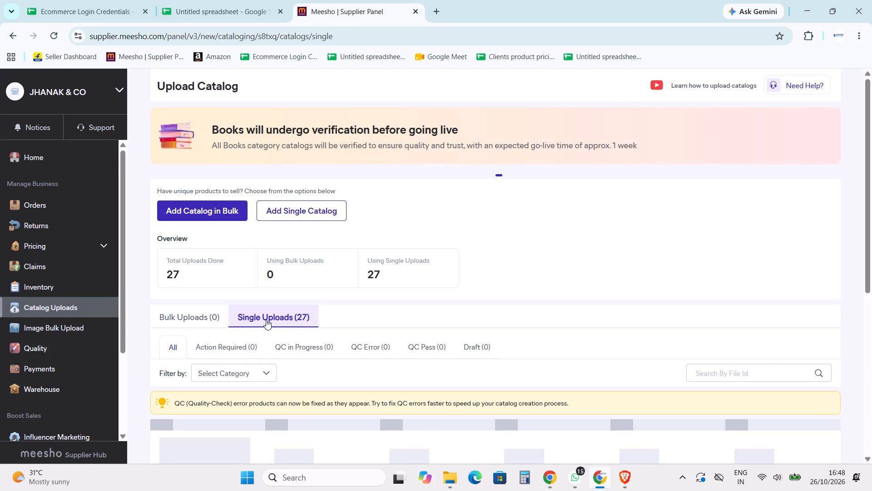
pyautogui.scroll(-2, 273, 170)
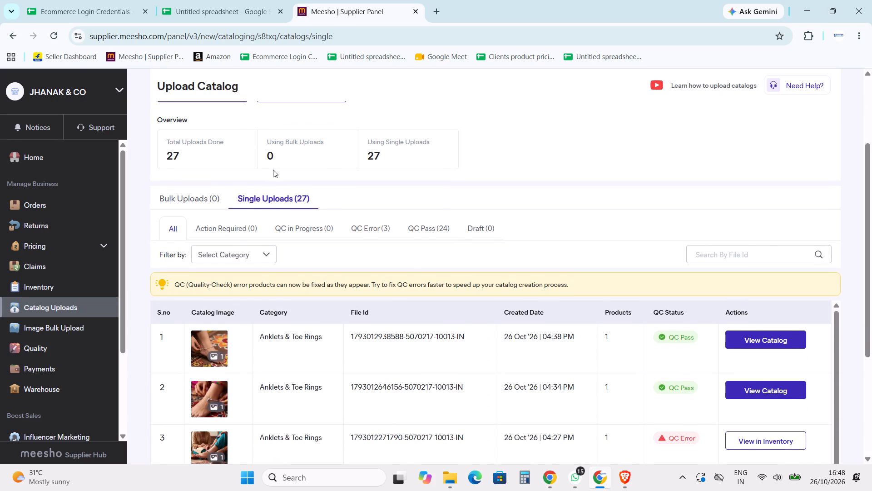
pyautogui.scroll(-6, 273, 170)
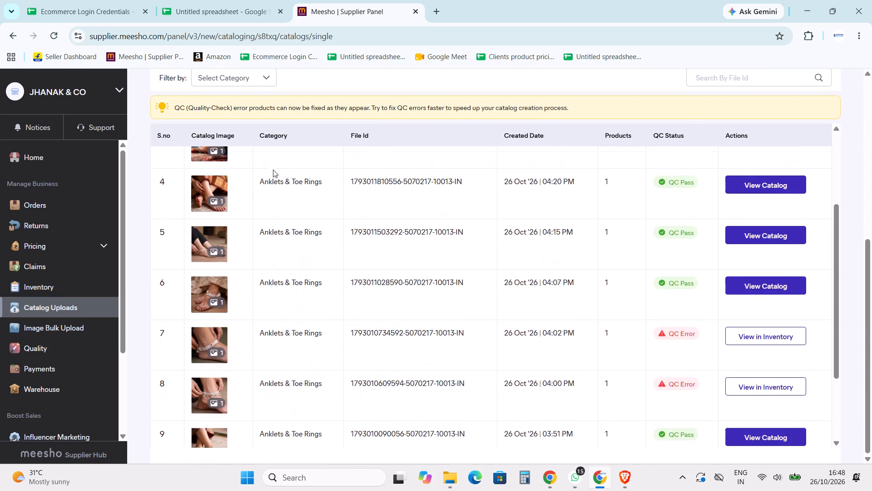
pyautogui.scroll(-2, 273, 170)
pyautogui.scroll(1, 273, 170)
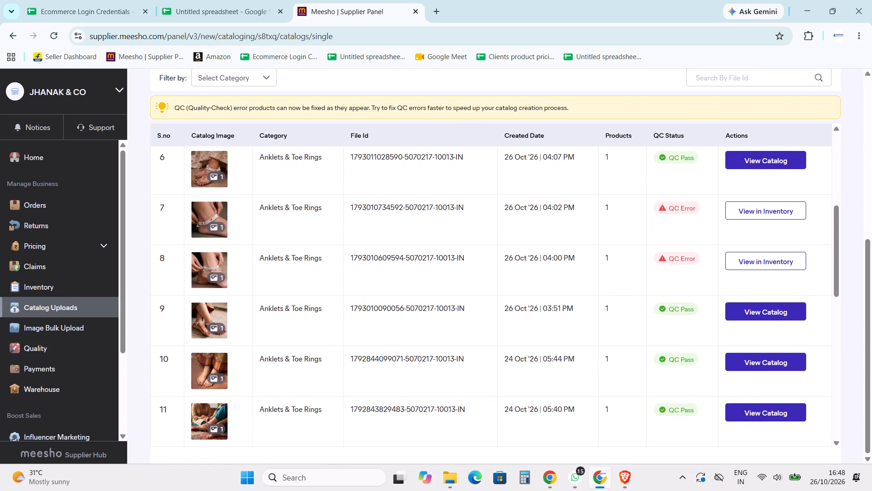
pyautogui.scroll(4, 273, 170)
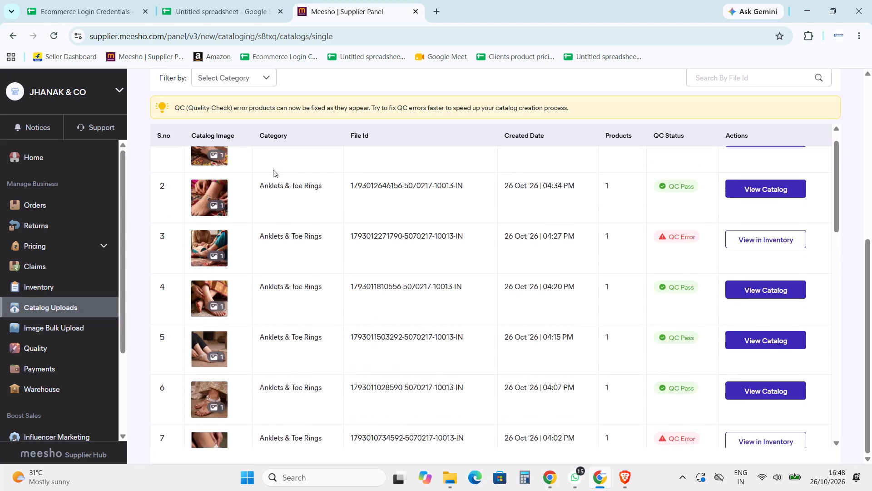
pyautogui.scroll(3, 273, 170)
pyautogui.scroll(-2, 273, 170)
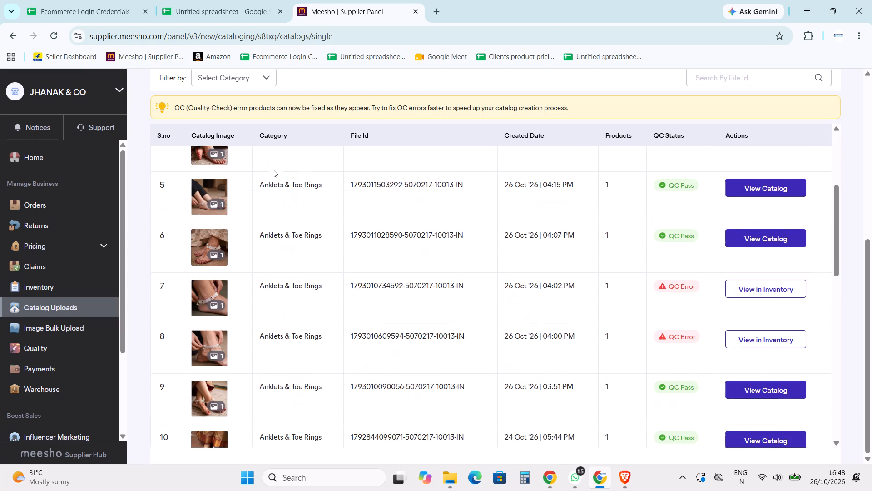
pyautogui.scroll(-1, 273, 170)
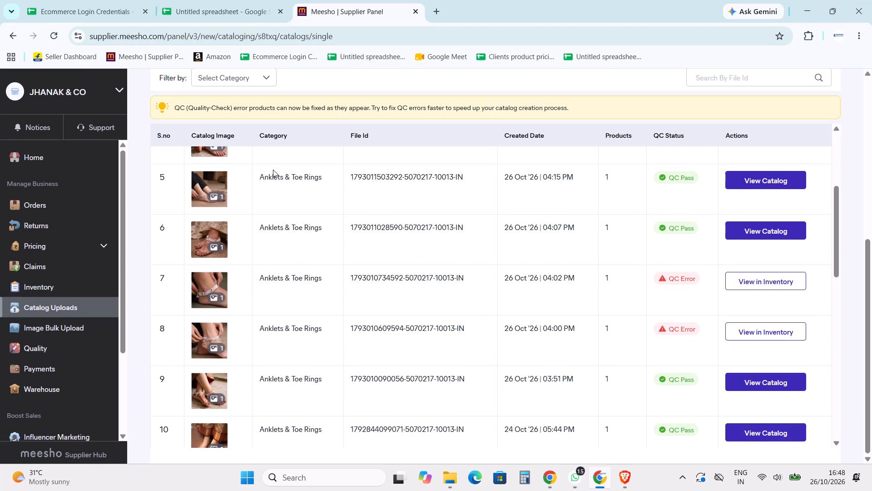